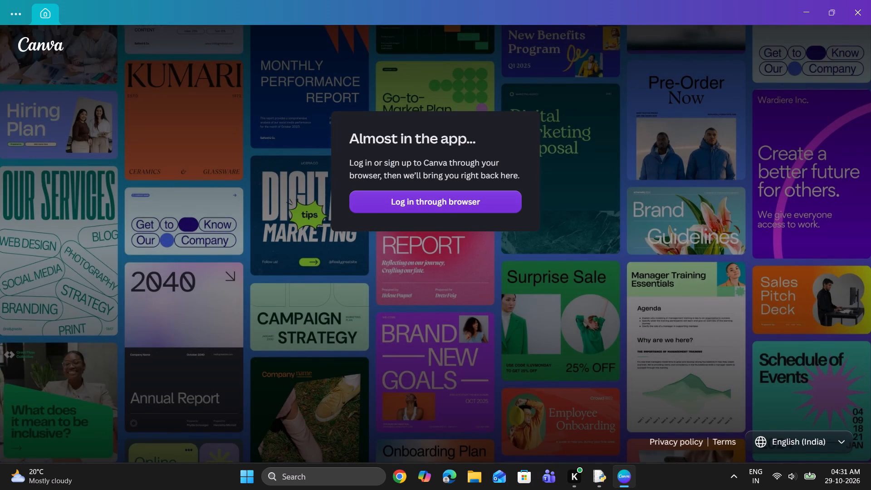
Start the Canva login or sign-up through the web browser from the desktop app's welcome screen.
{"action": "left_click", "coordinate": [406, 278]}
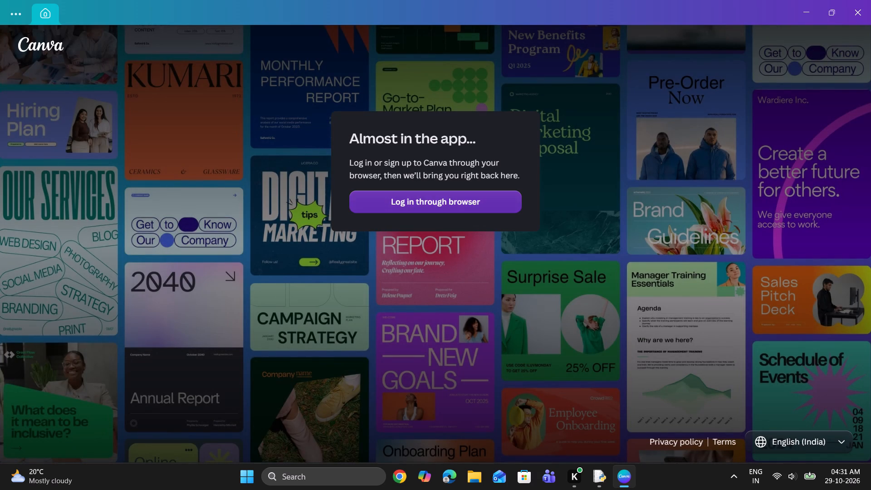
{"action": "left_click", "coordinate": [443, 195]}
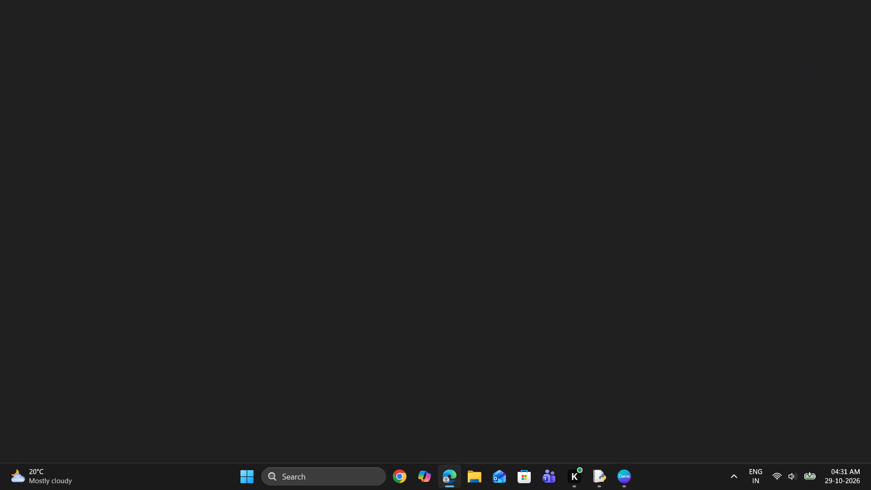
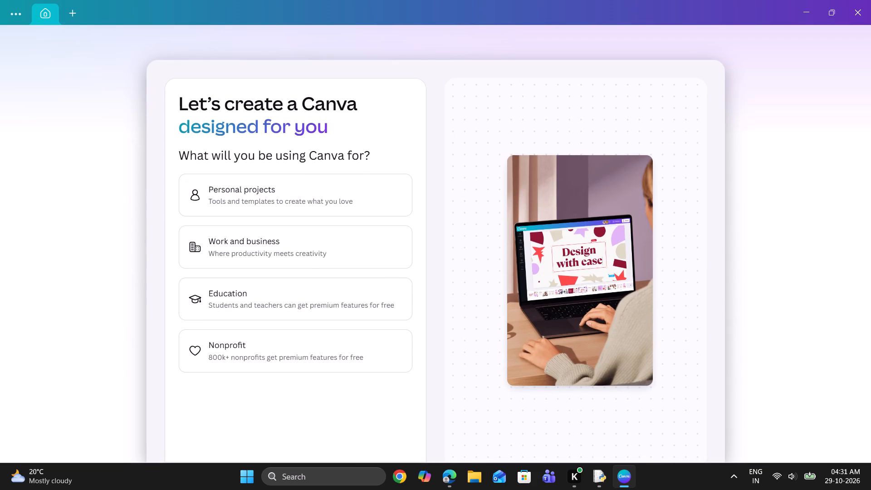
{"action": "left_click", "coordinate": [316, 189]}
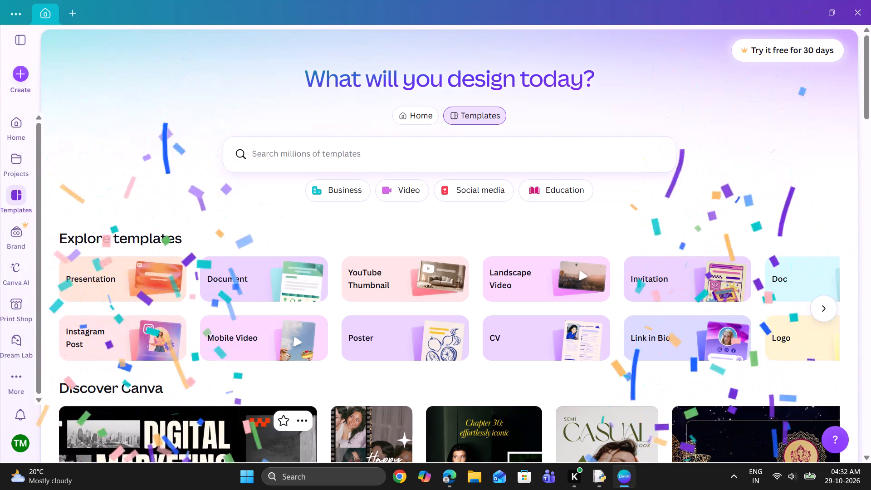
Switch from the Templates page to the Home page.
{"action": "left_click", "coordinate": [29, 135]}
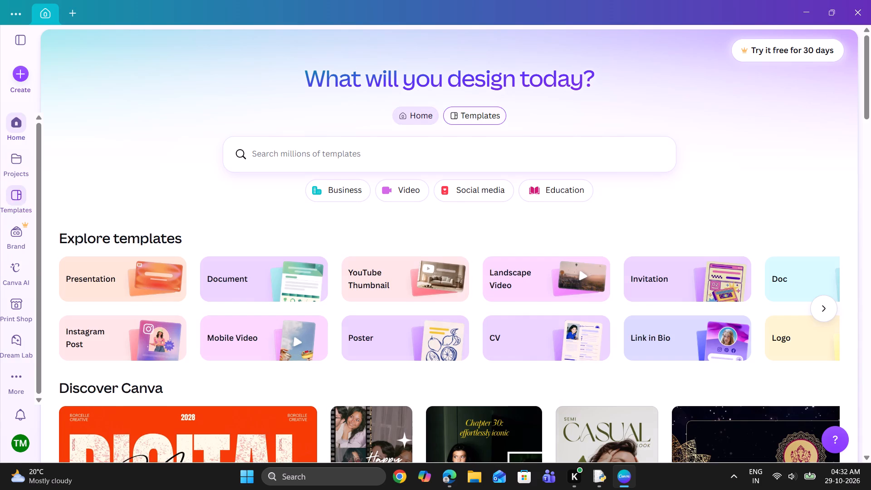
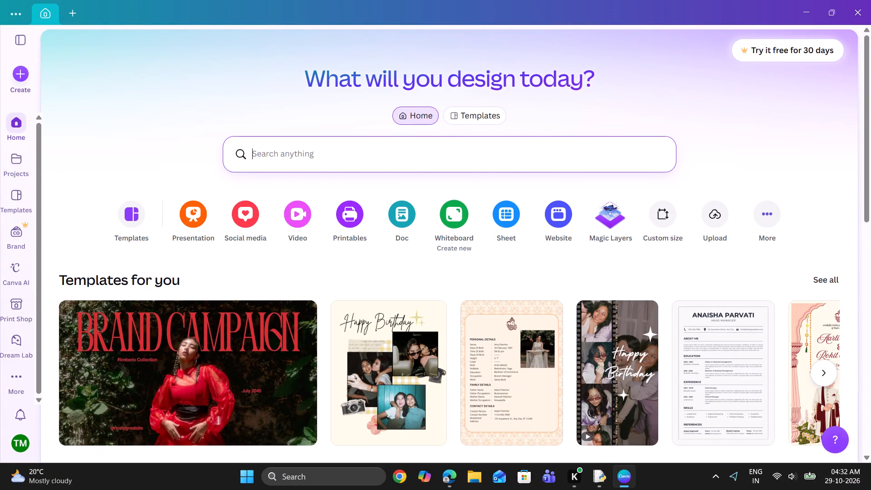
Create a new blank presentation design.
{"action": "left_click", "coordinate": [512, 219]}
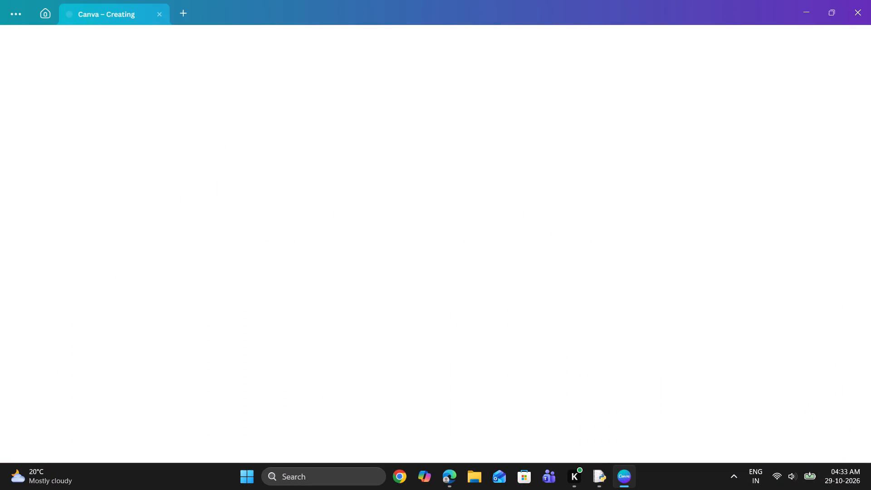
{"action": "left_click", "coordinate": [160, 15]}
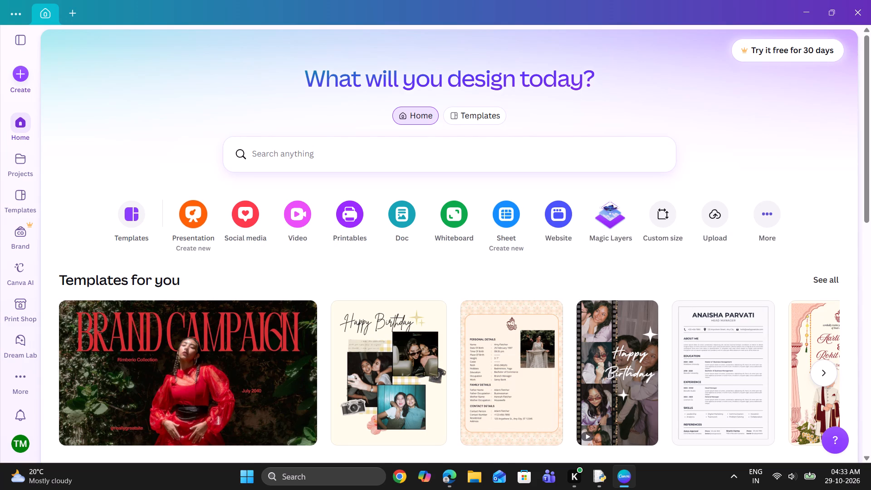
{"action": "left_click", "coordinate": [191, 215]}
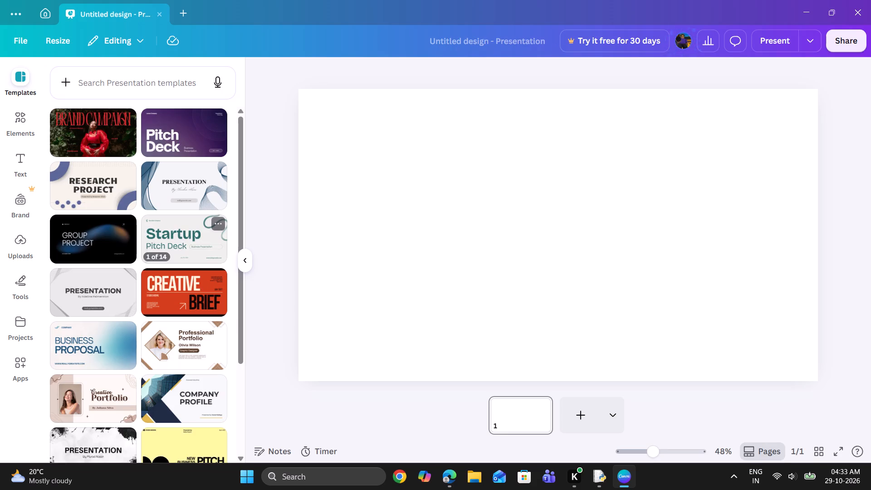
Search the presentation templates for "e-sports".
{"action": "left_click", "coordinate": [157, 82]}
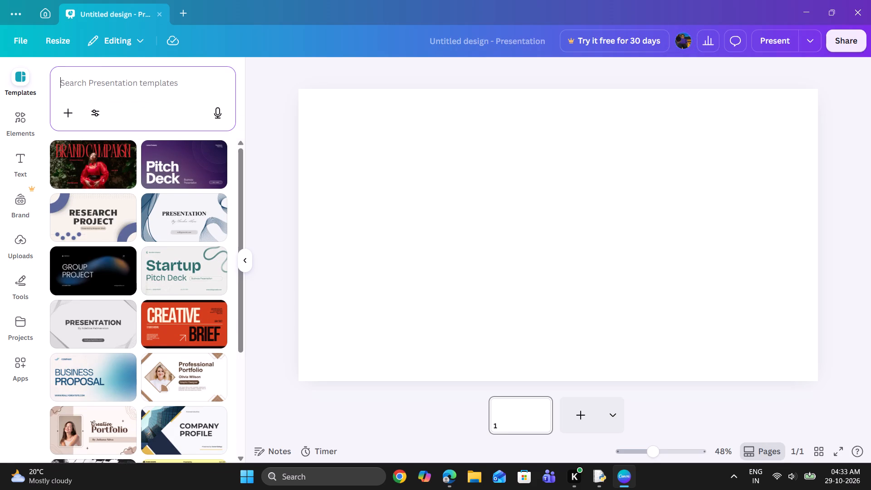
{"action": "type", "text": "e"}
{"action": "key", "text": "space"}
{"action": "key", "text": "BackSpace"}
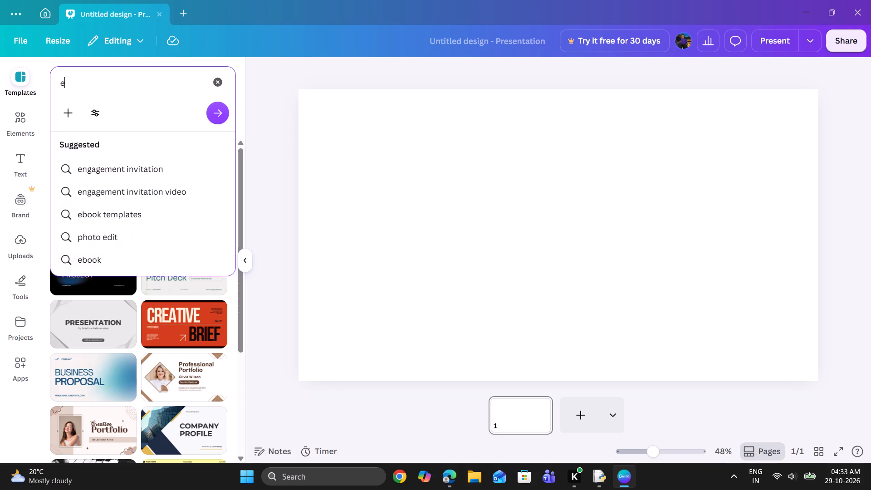
{"action": "type", "text": "-sports"}
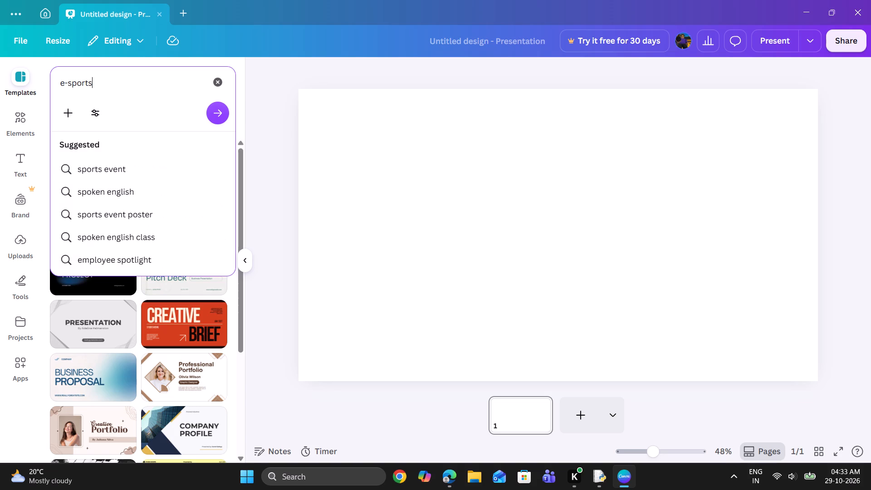
{"action": "left_click", "coordinate": [216, 112]}
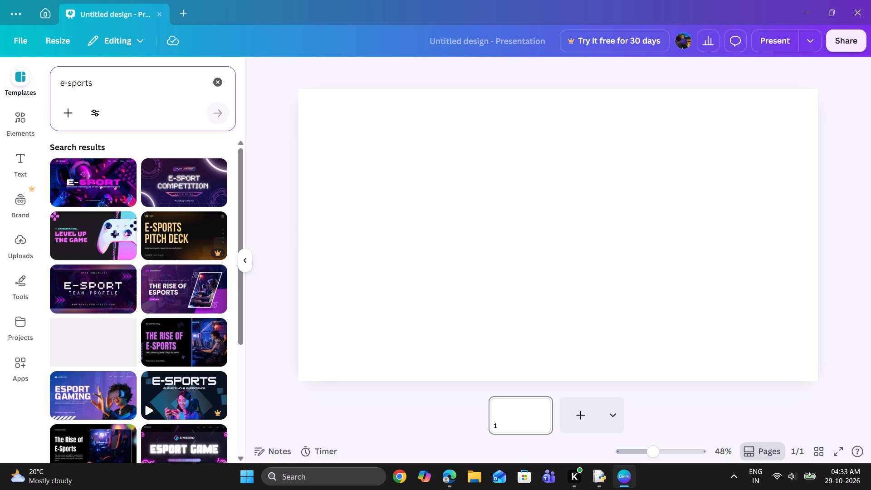
Apply the "Esport Gaming" cover page of the Black and Purple Modern E-Sports Technology Presentation template to page 1.
{"action": "scroll", "coordinate": [161, 156], "scroll_direction": "down", "scroll_amount": 1}
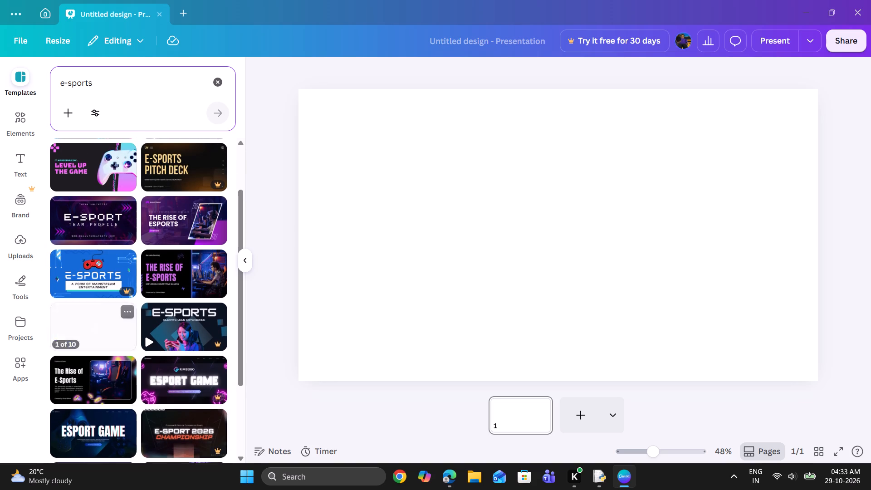
{"action": "scroll", "coordinate": [80, 323], "scroll_direction": "down", "scroll_amount": 4}
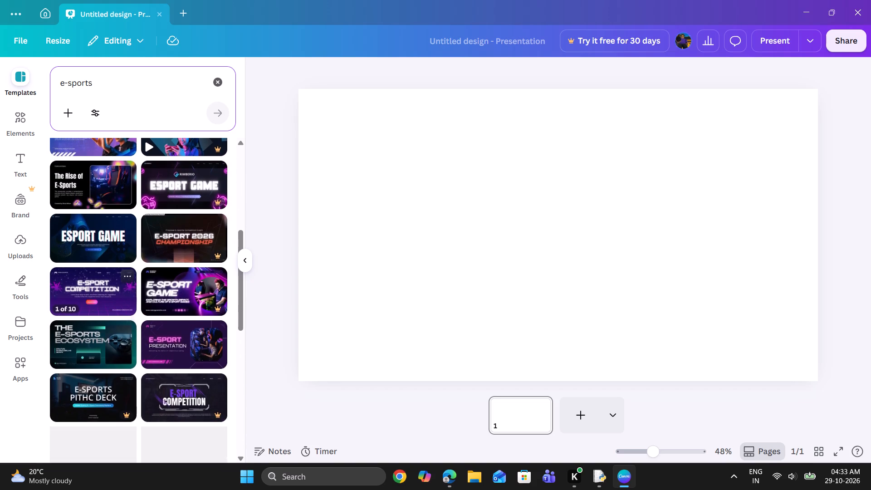
{"action": "scroll", "coordinate": [80, 323], "scroll_direction": "up", "scroll_amount": 1}
{"action": "left_click", "coordinate": [84, 330]}
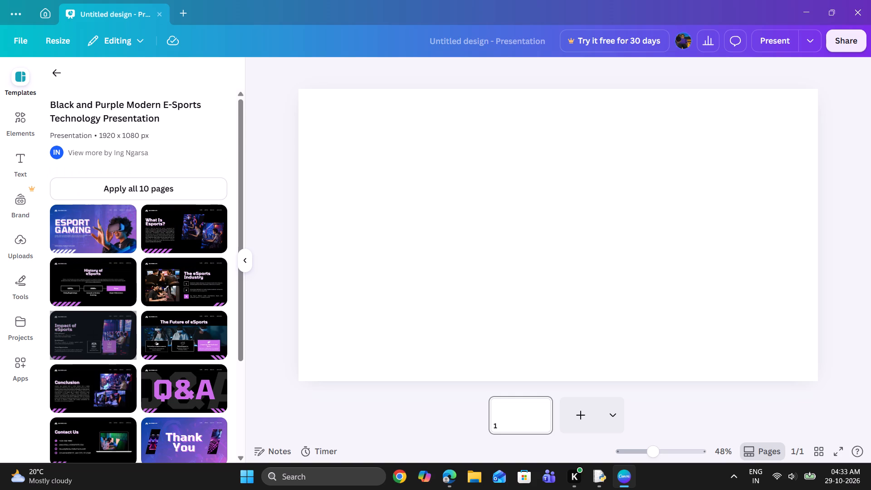
{"action": "left_click", "coordinate": [99, 216]}
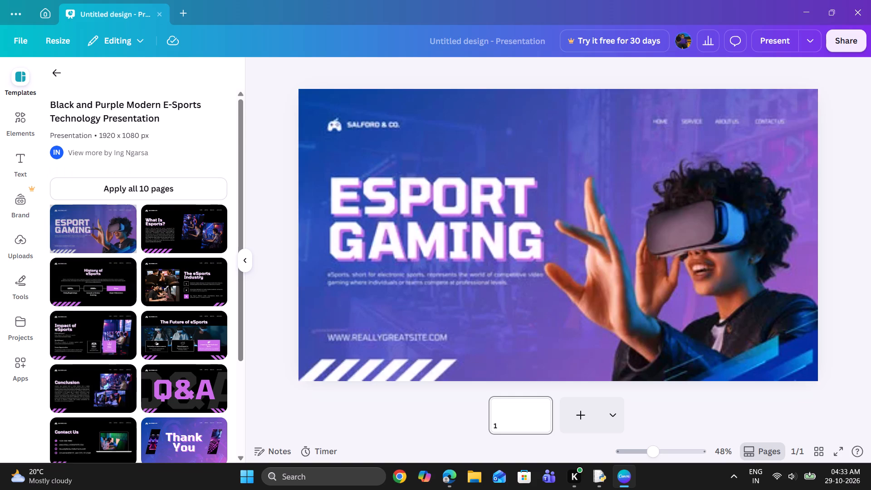
Add a second page after the Esport Gaming cover.
{"action": "left_click", "coordinate": [586, 411]}
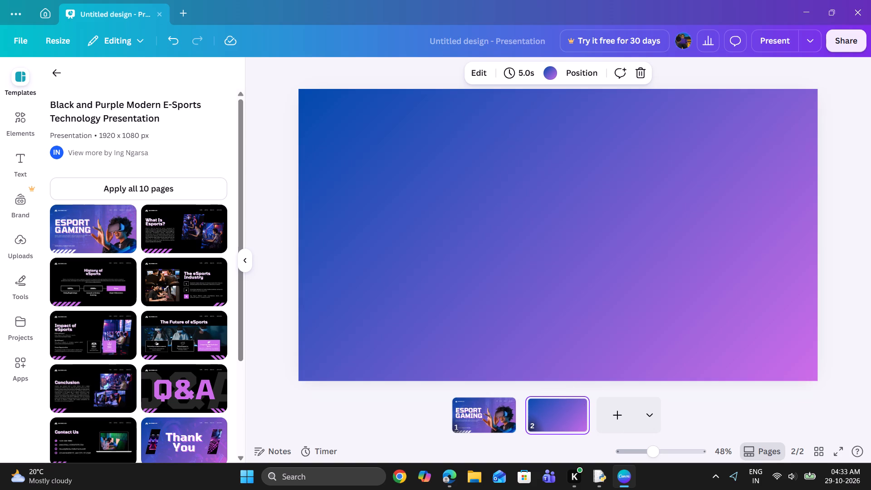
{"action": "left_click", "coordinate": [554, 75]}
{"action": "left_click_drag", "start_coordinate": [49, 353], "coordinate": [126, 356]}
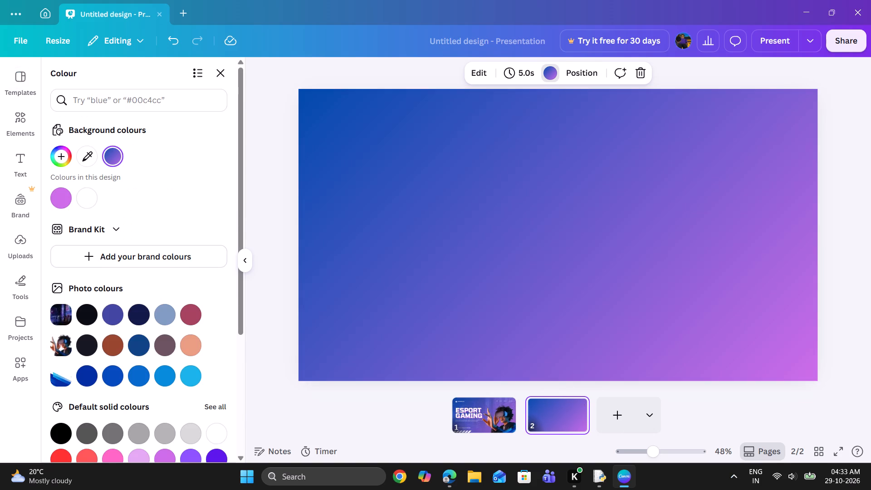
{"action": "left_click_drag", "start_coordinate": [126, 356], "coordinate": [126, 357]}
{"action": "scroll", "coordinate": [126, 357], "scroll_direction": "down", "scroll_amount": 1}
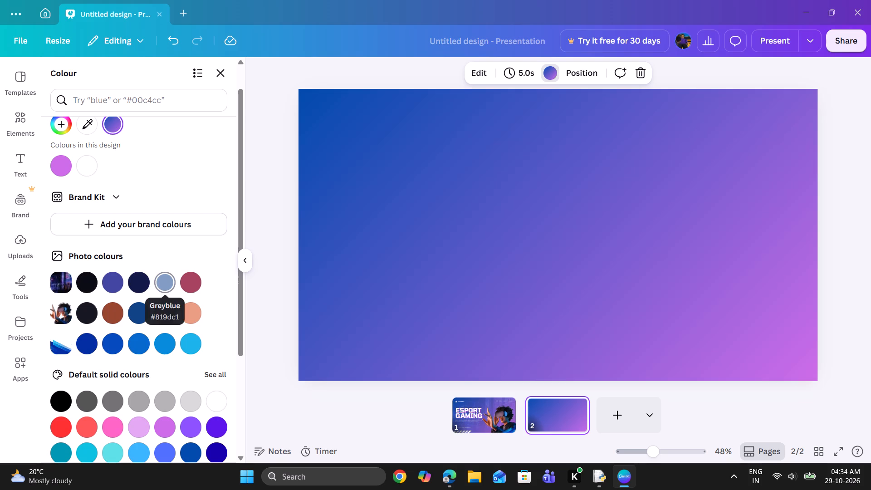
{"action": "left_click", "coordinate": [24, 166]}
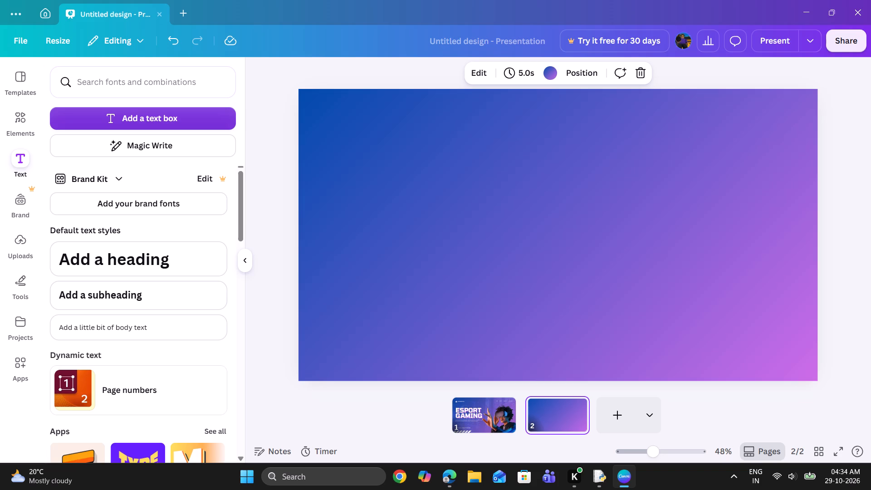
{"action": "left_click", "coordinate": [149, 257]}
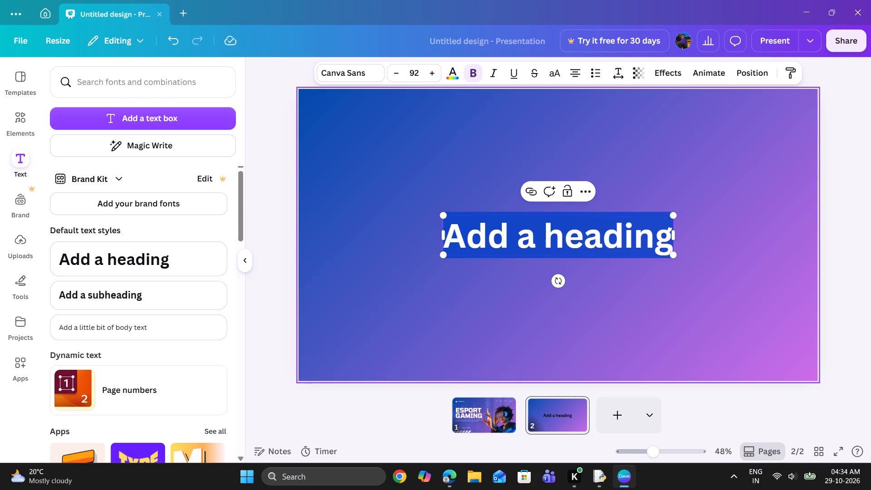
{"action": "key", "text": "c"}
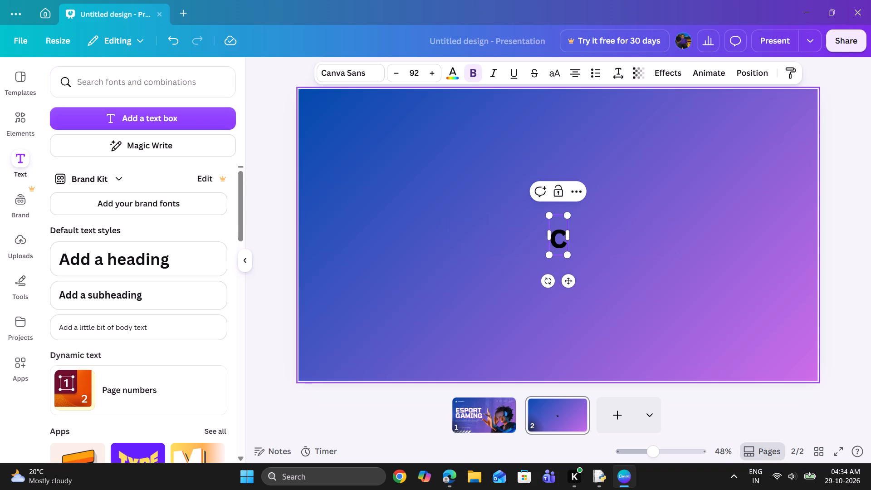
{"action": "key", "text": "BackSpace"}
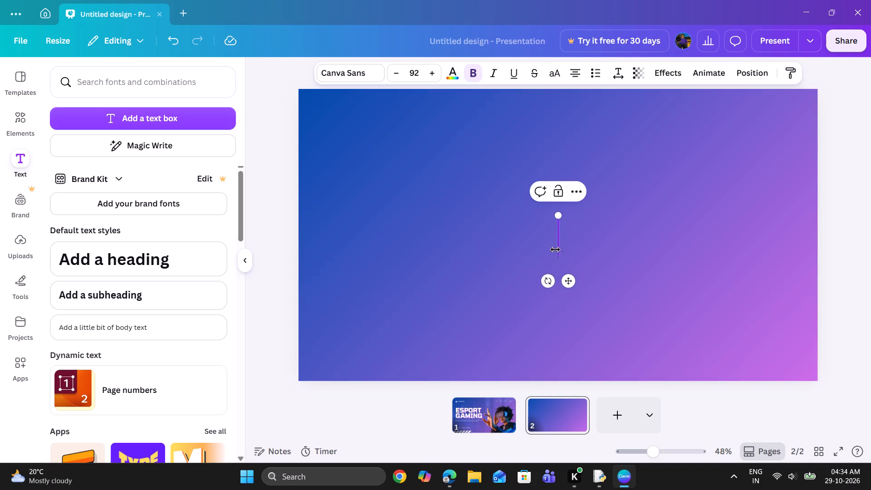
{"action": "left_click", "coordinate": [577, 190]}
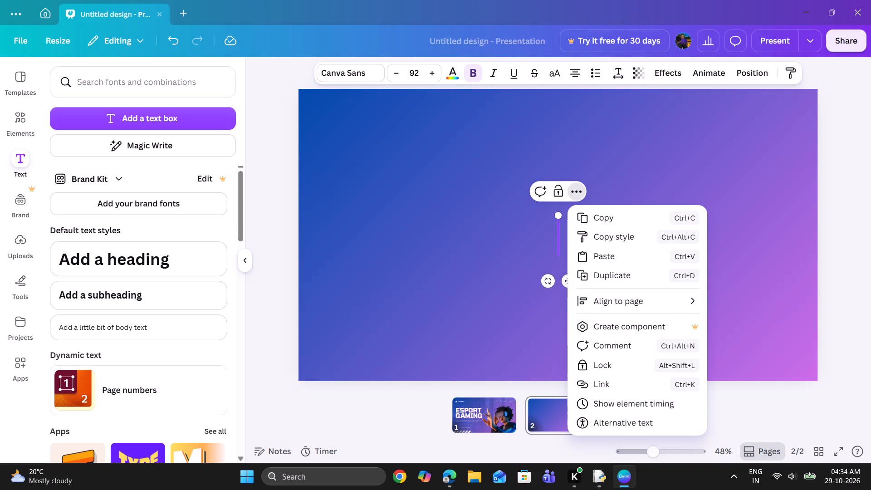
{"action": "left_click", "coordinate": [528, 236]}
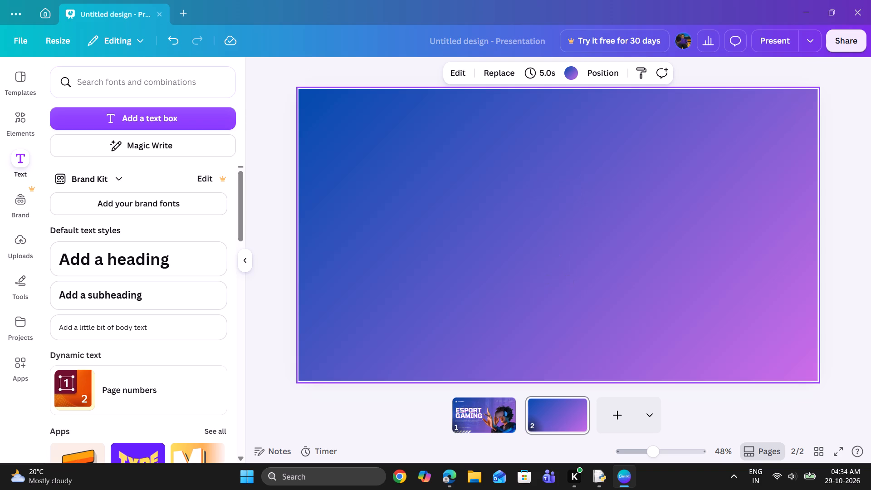
Add a heading to page 2 reading “E-SPORTS IN INDIA”, in capitals and enclosed in double quotation marks.
{"action": "left_click", "coordinate": [173, 253]}
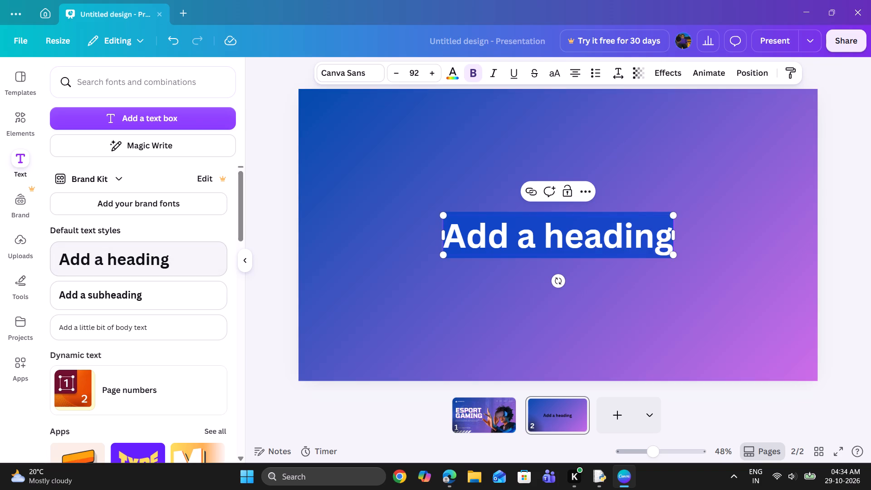
{"action": "key", "text": "e"}
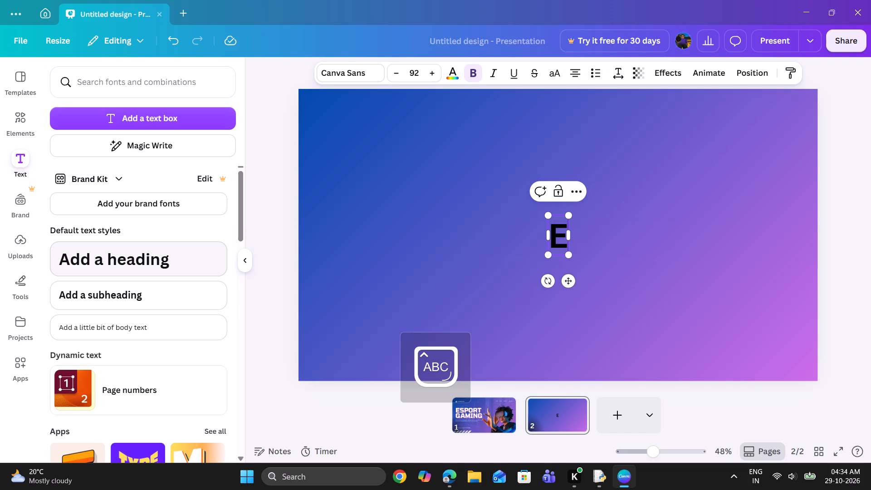
{"action": "type", "text": "-SPOR"}
{"action": "type", "text": "TS IN INIA"}
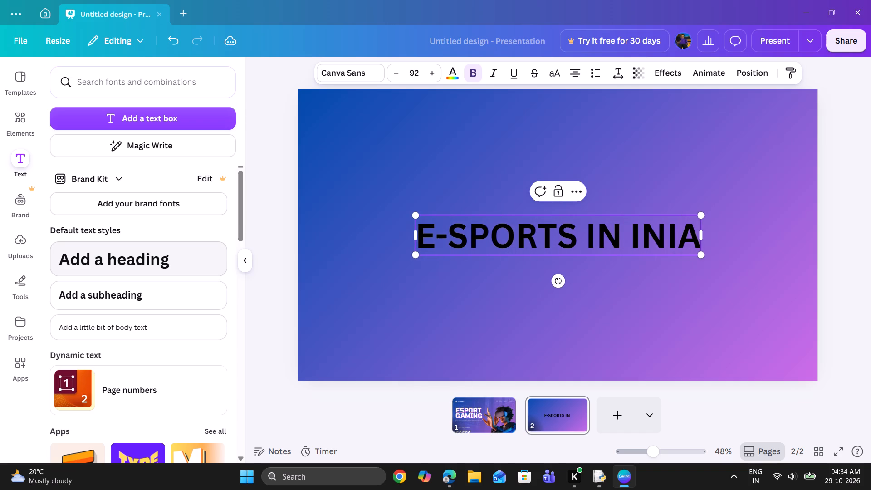
{"action": "key", "text": "BackSpace"}
{"action": "key", "text": "BackSpace"}
{"action": "type", "text": "DIA"}
{"action": "key", "text": "shift+quotedbl"}
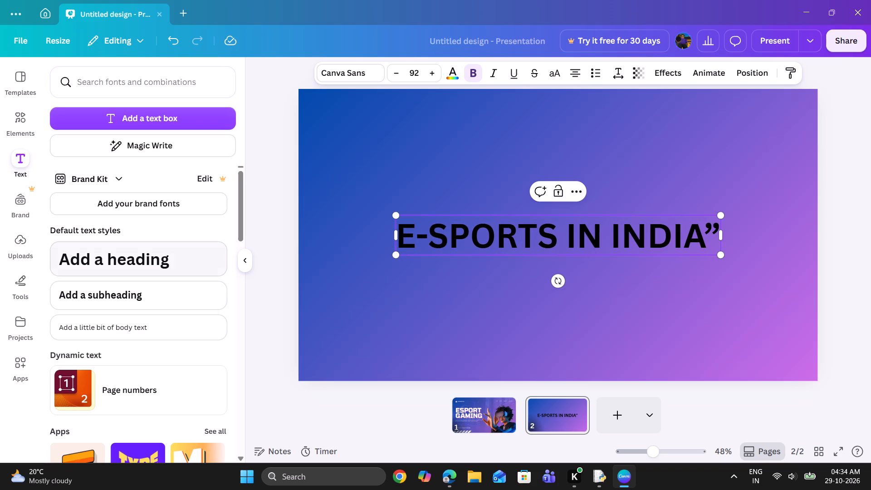
{"action": "left_click", "coordinate": [402, 235]}
{"action": "key", "text": "shift+quotedbl"}
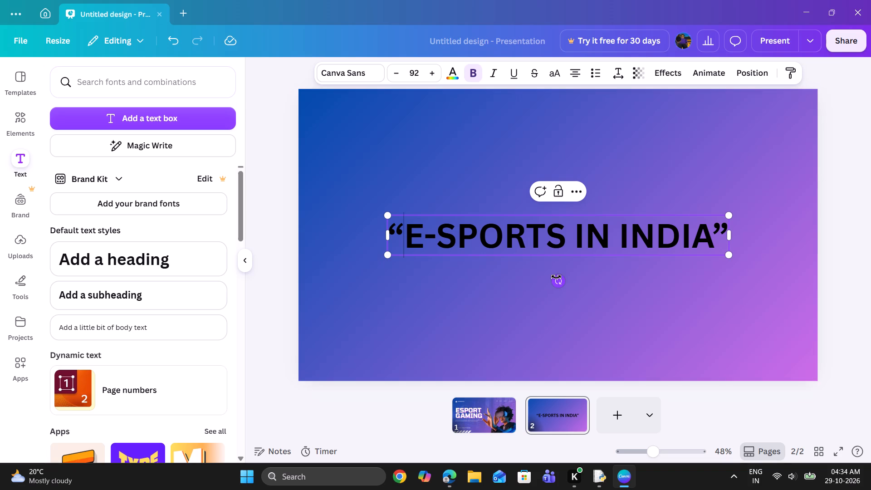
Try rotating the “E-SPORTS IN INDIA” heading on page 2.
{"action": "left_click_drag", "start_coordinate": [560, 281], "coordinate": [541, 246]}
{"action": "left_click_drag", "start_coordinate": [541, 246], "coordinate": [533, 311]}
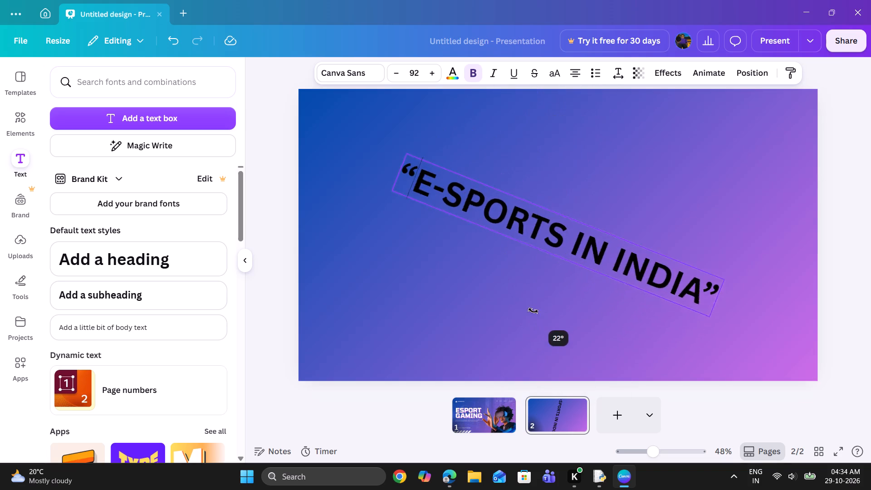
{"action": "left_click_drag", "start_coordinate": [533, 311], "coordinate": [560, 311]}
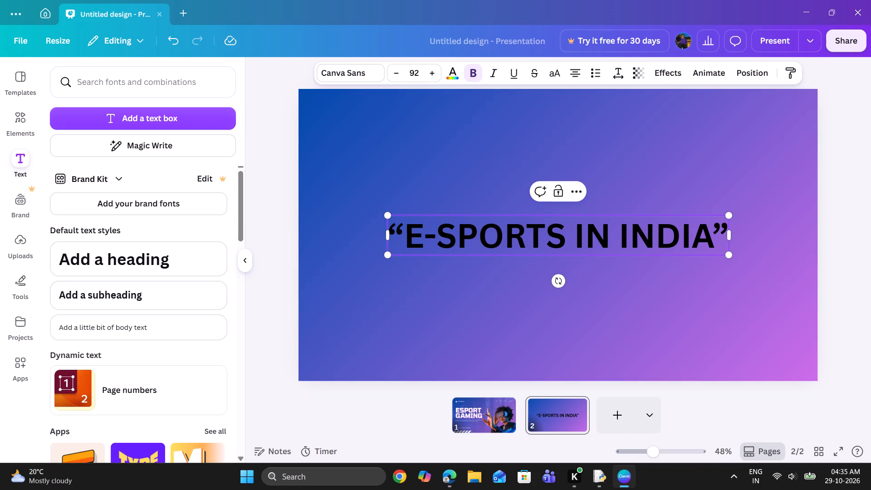
Move the “E-SPORTS IN INDIA” heading to the top of page 2, centred horizontally.
{"action": "left_click_drag", "start_coordinate": [426, 212], "coordinate": [419, 94]}
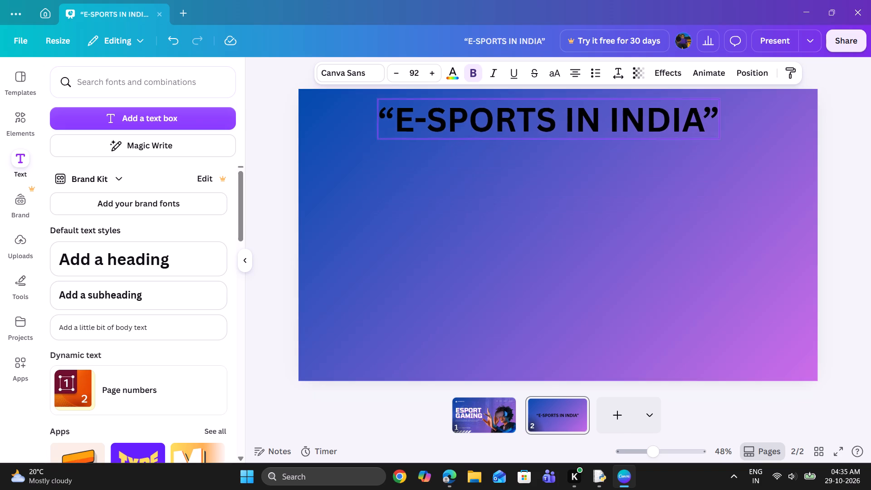
{"action": "left_click_drag", "start_coordinate": [419, 94], "coordinate": [427, 95]}
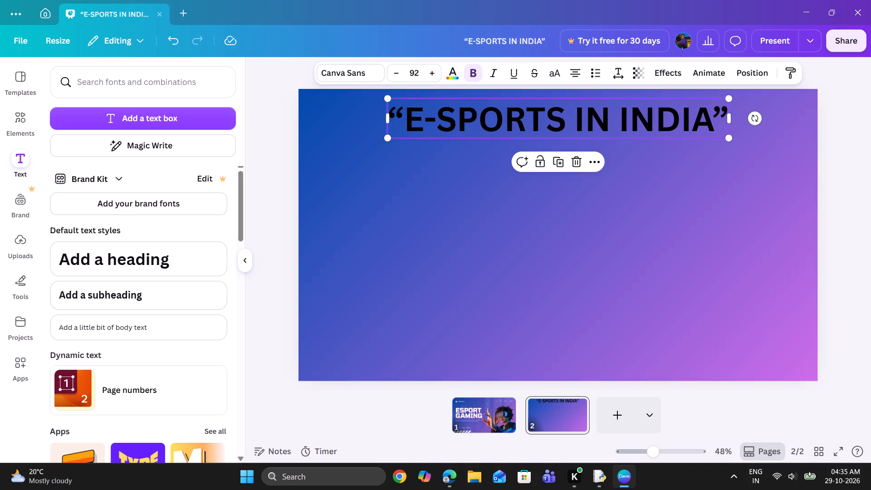
Make the “E-SPORTS IN INDIA” heading italic and deselect it.
{"action": "left_click", "coordinate": [491, 76]}
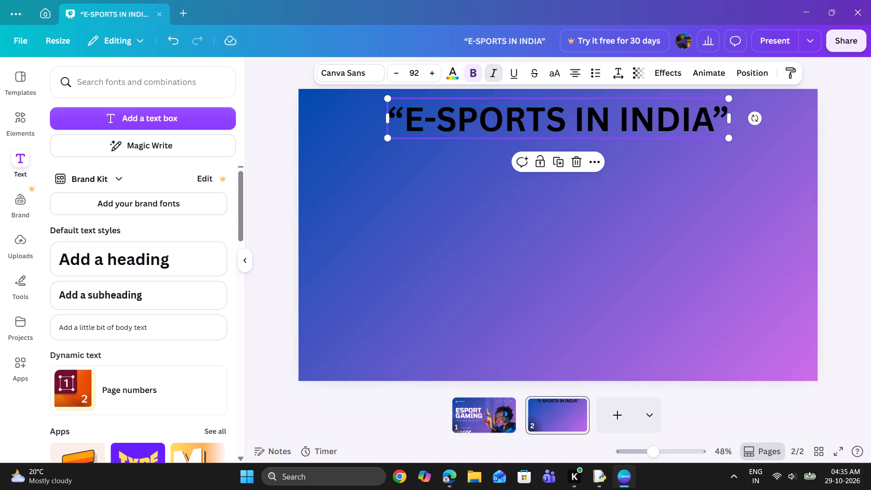
{"action": "left_click", "coordinate": [491, 76]}
{"action": "left_click", "coordinate": [491, 76]}
{"action": "left_click", "coordinate": [435, 211]}
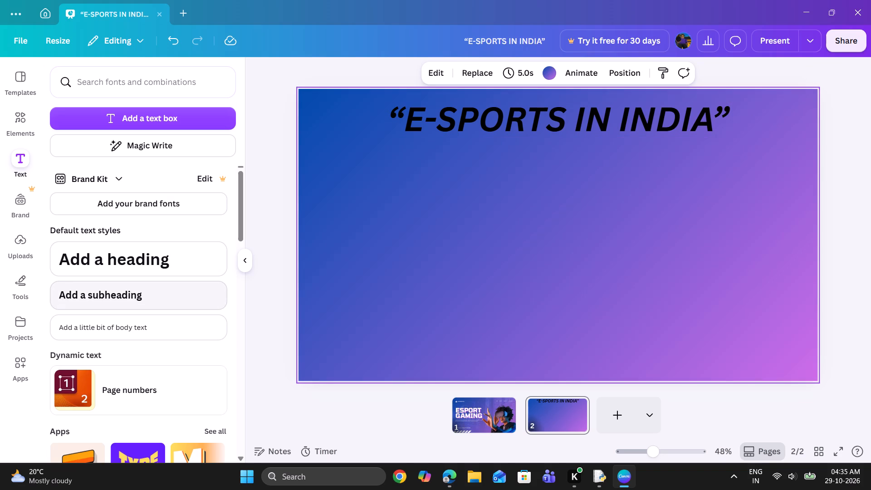
Add a subheading to page 2 reading “What is e-sports?”.
{"action": "left_click", "coordinate": [123, 292]}
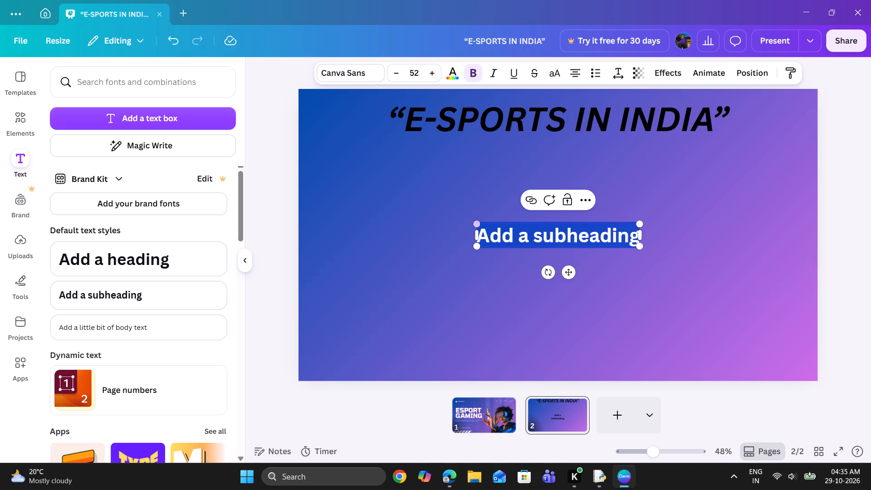
{"action": "type", "text": "WH"}
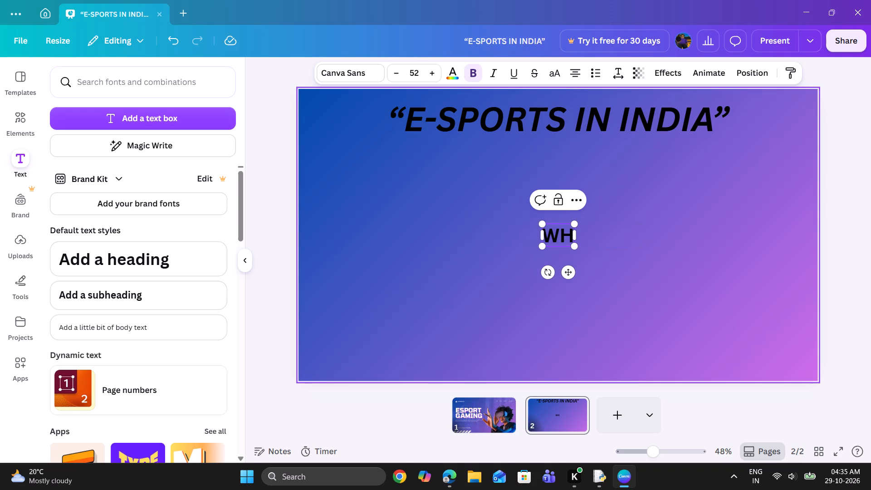
{"action": "key", "text": "BackSpace"}
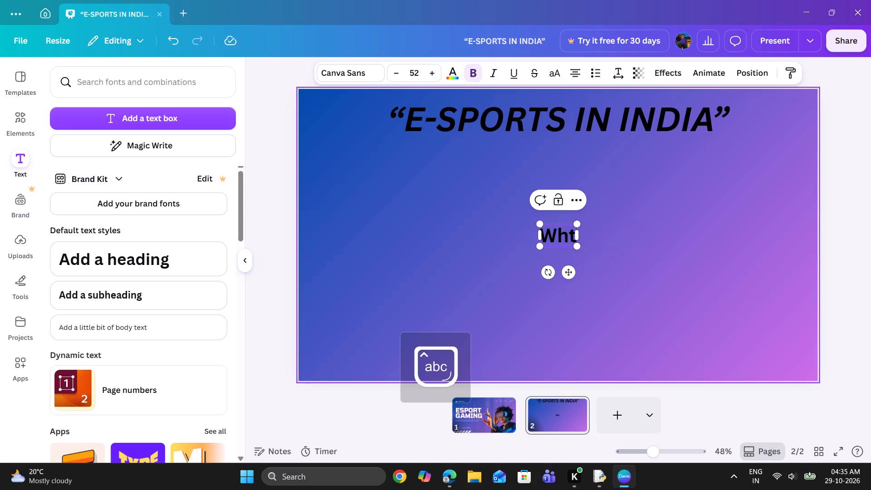
{"action": "key", "text": "BackSpace"}
{"action": "key", "text": "BackSpace"}
{"action": "type", "text": "at"}
{"action": "key", "text": "space"}
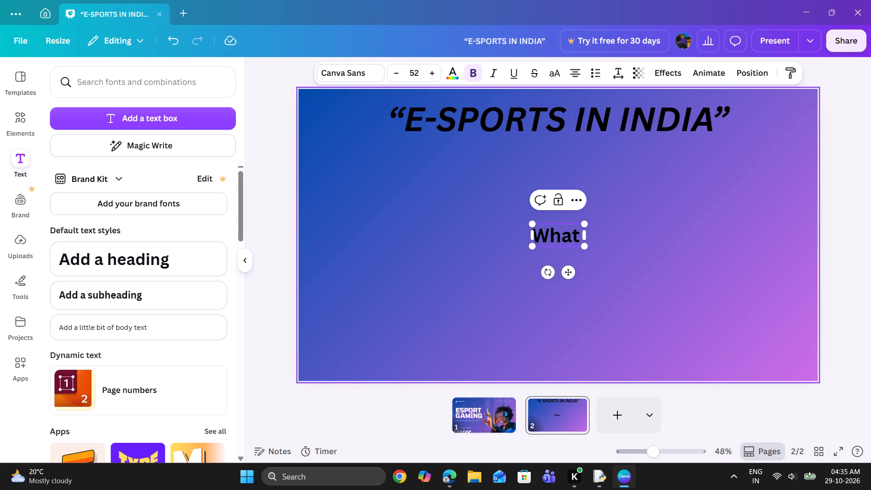
{"action": "type", "text": "is"}
{"action": "key", "text": "space"}
{"action": "key", "text": "e"}
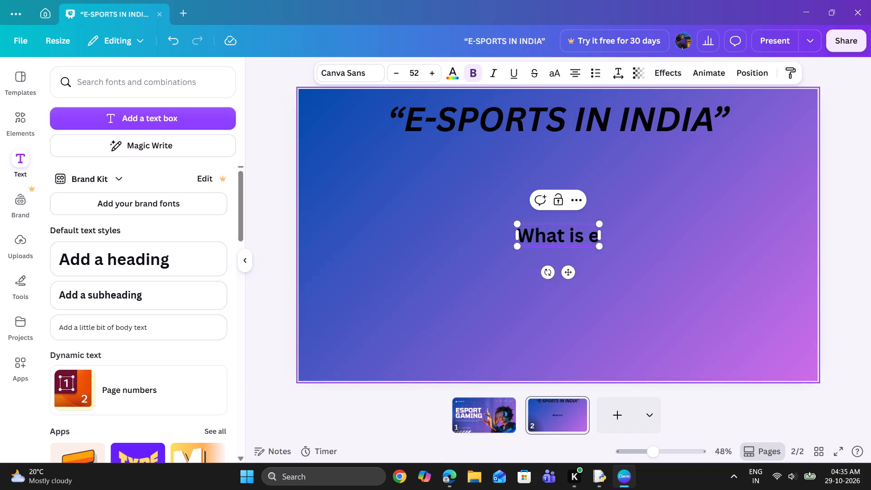
{"action": "type", "text": "-sports"}
{"action": "key", "text": "shift+question"}
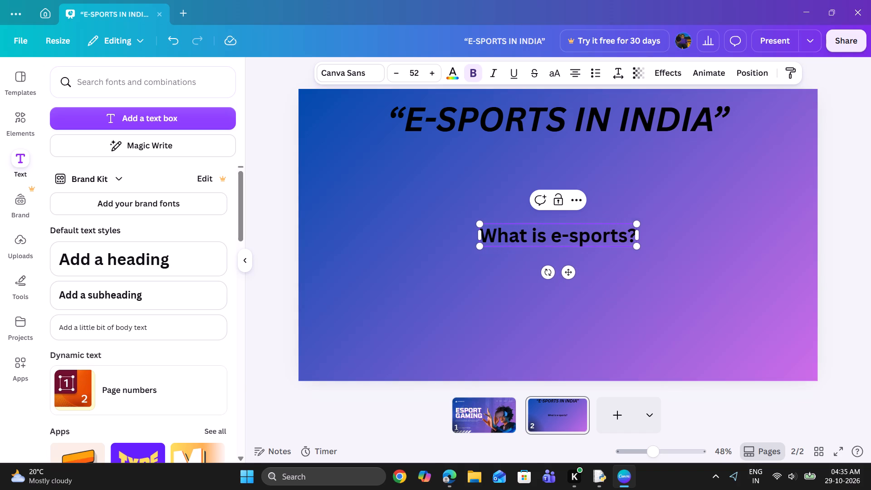
Move the “What is e-sports?” subheading to the left side of page 2, just below the main heading.
{"action": "left_click_drag", "start_coordinate": [513, 221], "coordinate": [344, 152]}
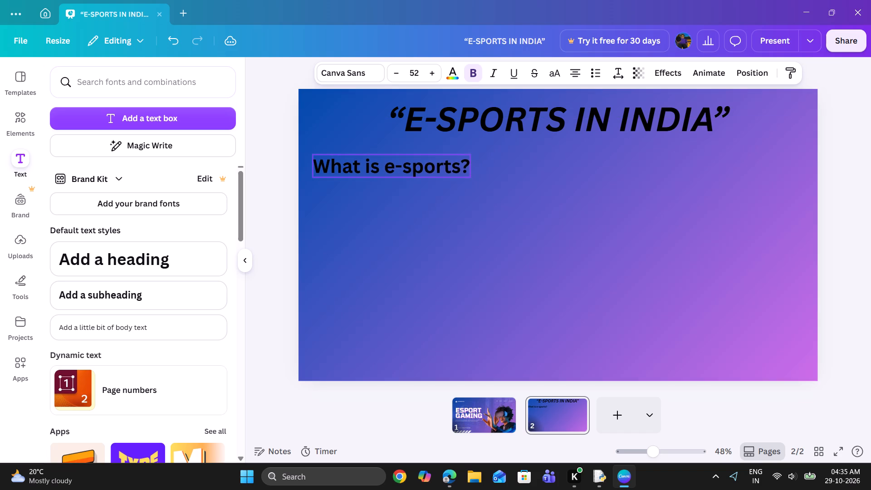
{"action": "left_click_drag", "start_coordinate": [344, 152], "coordinate": [343, 151]}
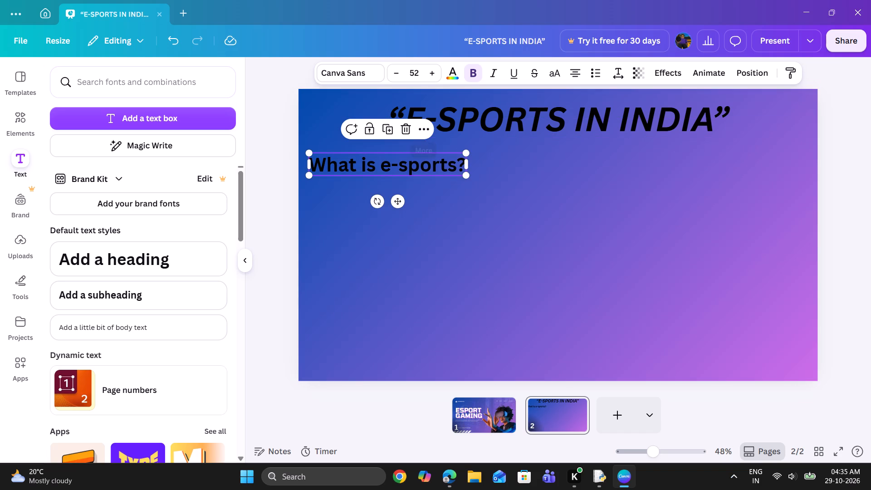
{"action": "left_click", "coordinate": [395, 202]}
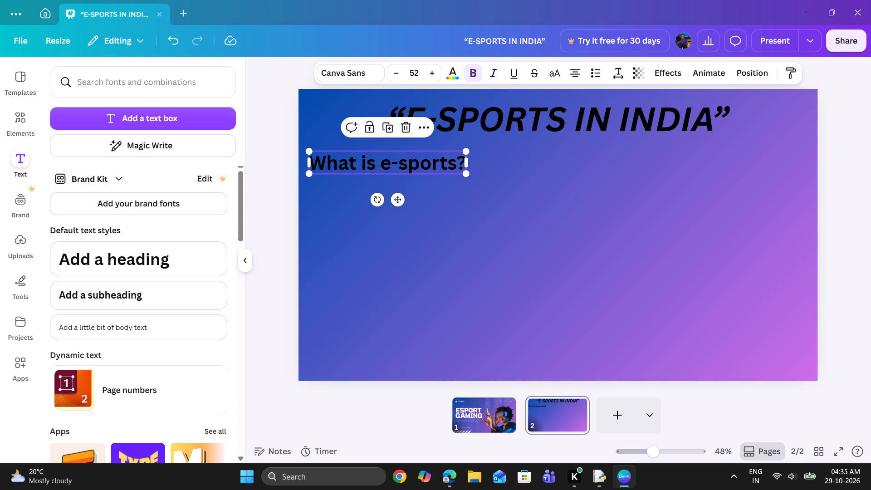
Scale the “What is e-sports?” subheading down to a font size of about 46 and deselect it.
{"action": "left_click_drag", "start_coordinate": [465, 172], "coordinate": [438, 173]}
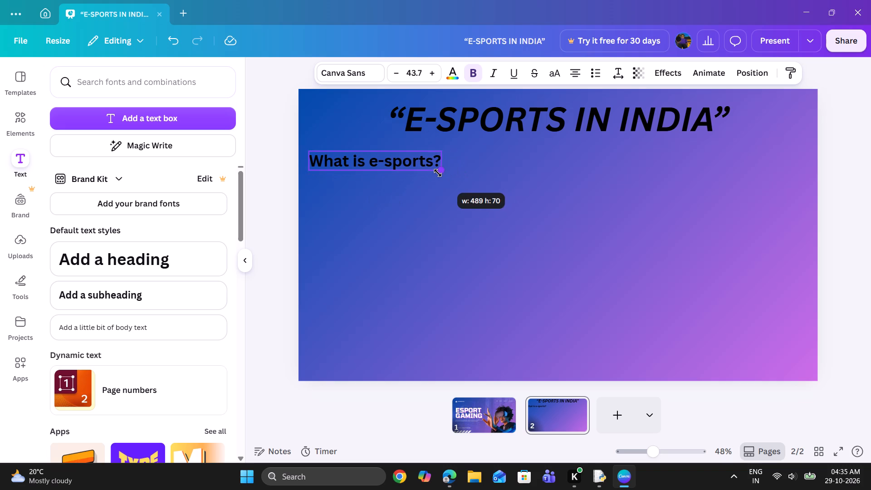
{"action": "left_click_drag", "start_coordinate": [438, 173], "coordinate": [470, 183]}
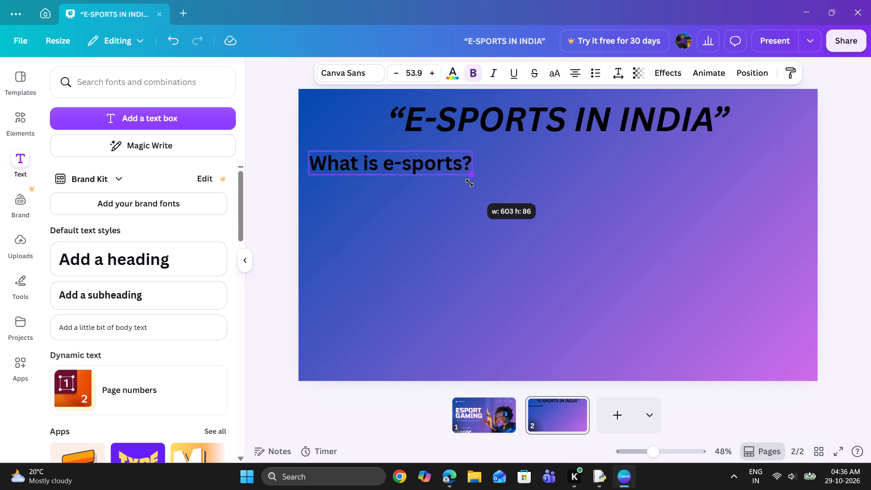
{"action": "left_click_drag", "start_coordinate": [470, 183], "coordinate": [445, 183]}
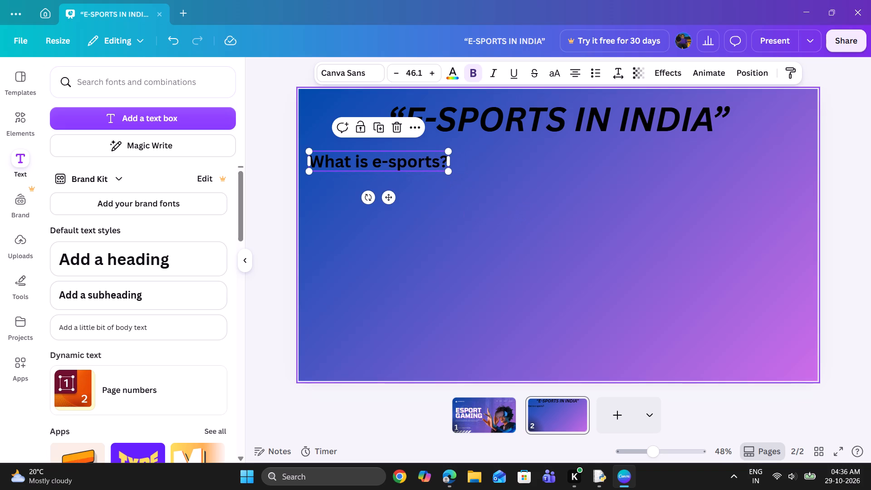
{"action": "left_click", "coordinate": [465, 167]}
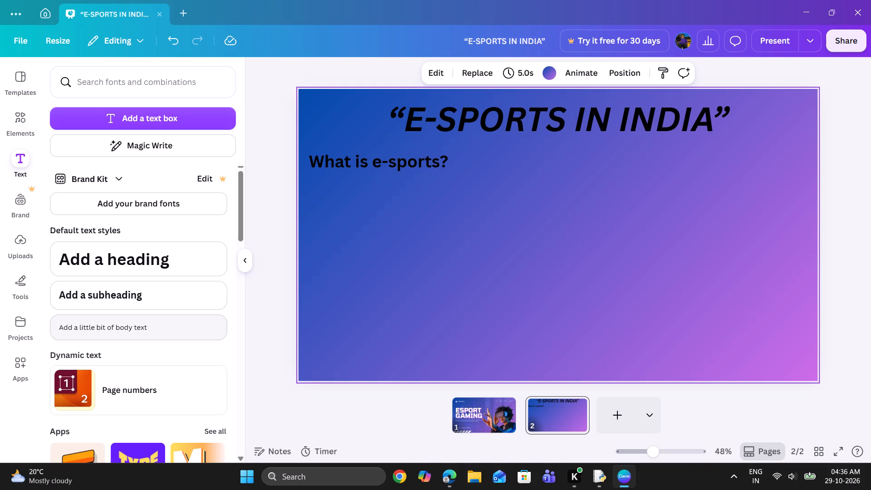
Add body text to page 2 reading “E-sports which states for electronic sports plays a vitaual for”.
{"action": "left_click", "coordinate": [177, 326]}
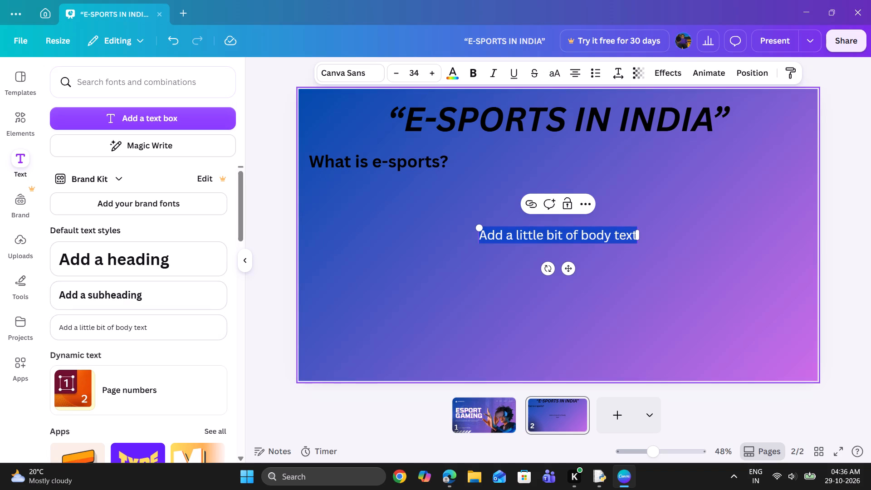
{"action": "key", "text": "BackSpace"}
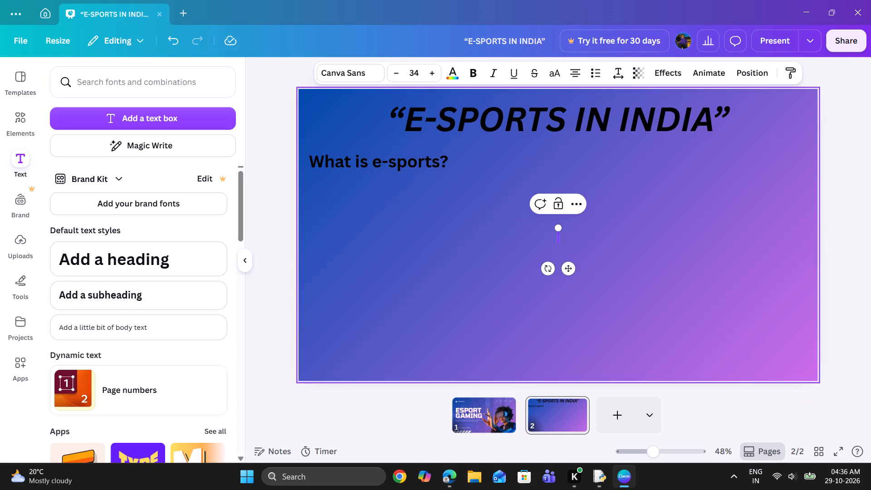
{"action": "key", "text": "e"}
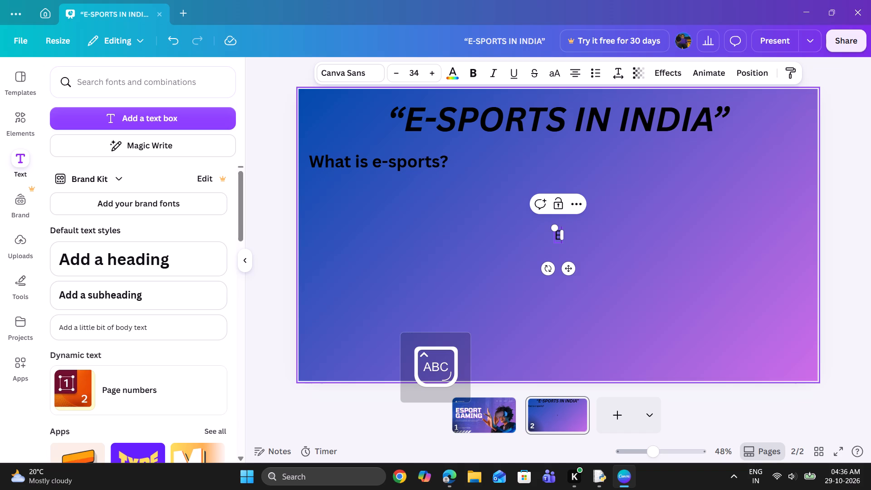
{"action": "key", "text": "minus"}
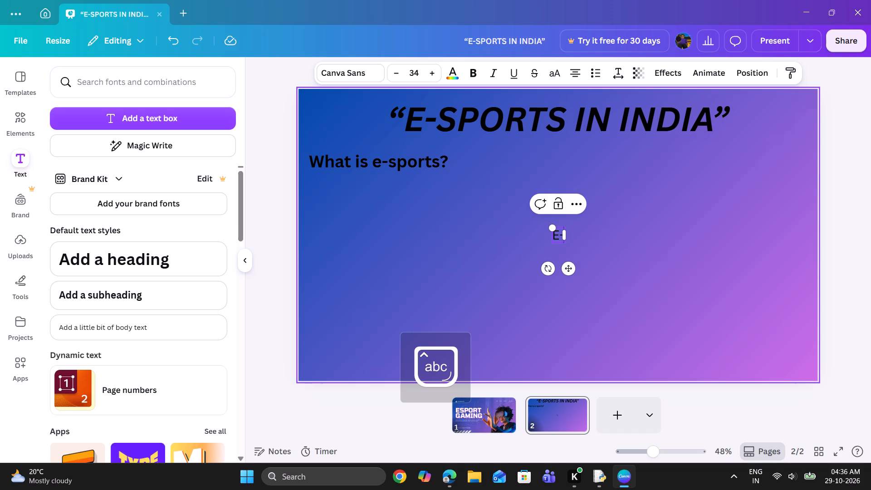
{"action": "type", "text": "spor"}
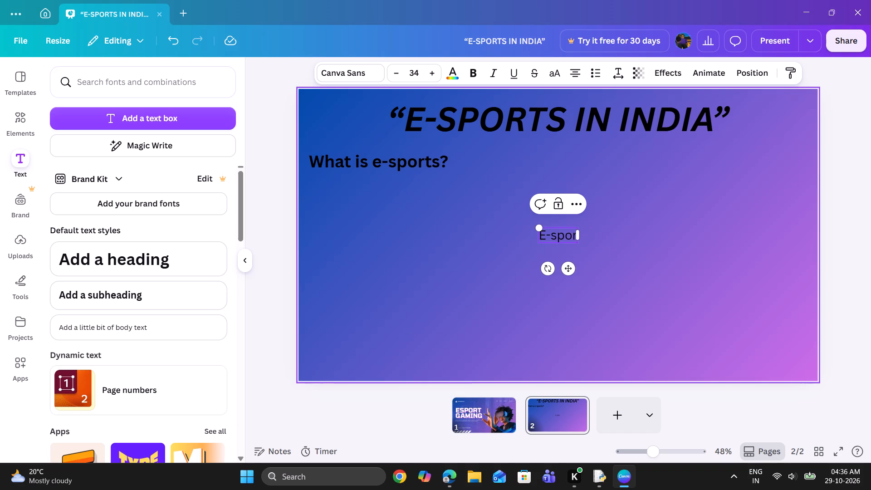
{"action": "key", "text": "BackSpace"}
{"action": "key", "text": "r"}
{"action": "type", "text": "ts"}
{"action": "key", "text": "space"}
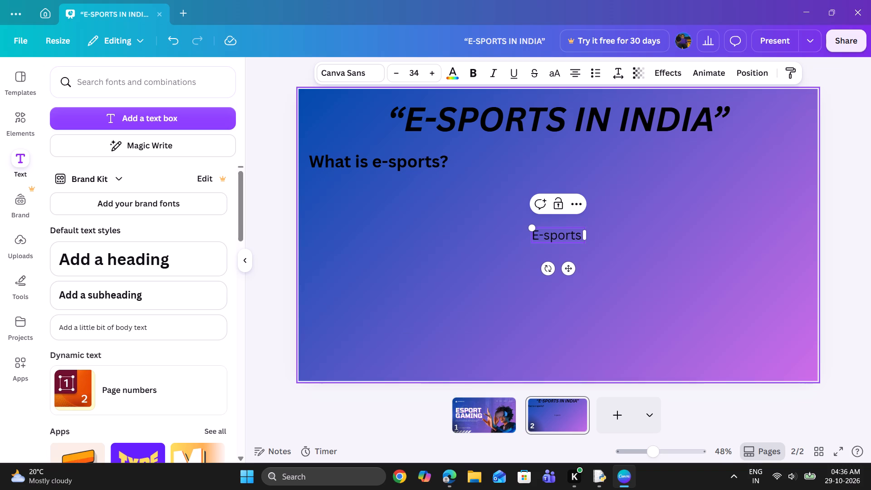
{"action": "type", "text": "which states for"}
{"action": "key", "text": "space"}
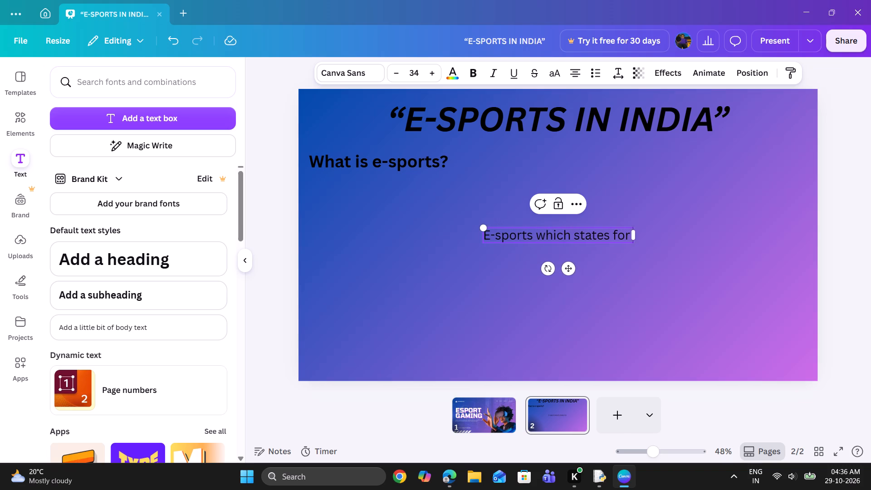
{"action": "key", "text": "e"}
{"action": "type", "text": "lectroni"}
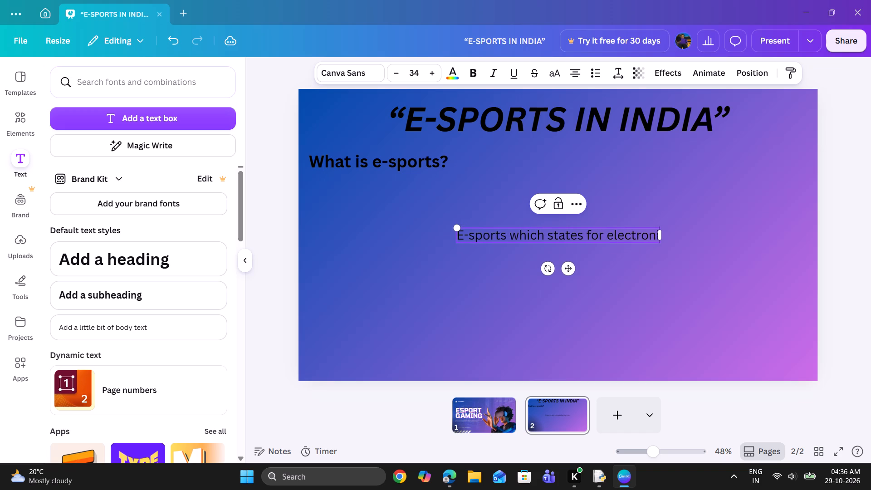
{"action": "key", "text": "c"}
{"action": "key", "text": "space"}
{"action": "type", "text": "s"}
{"action": "type", "text": "ports"}
{"action": "key", "text": "space"}
{"action": "type", "text": "plays"}
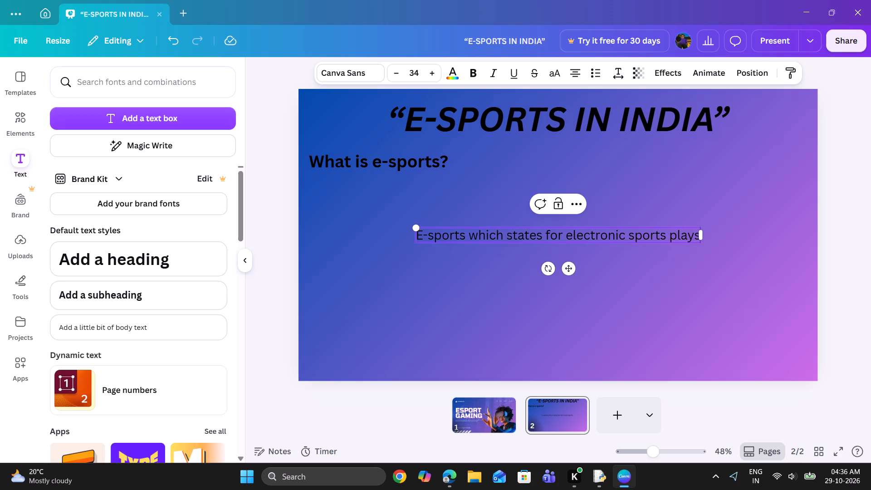
{"action": "key", "text": "space"}
{"action": "type", "text": "a"}
{"action": "key", "text": "space"}
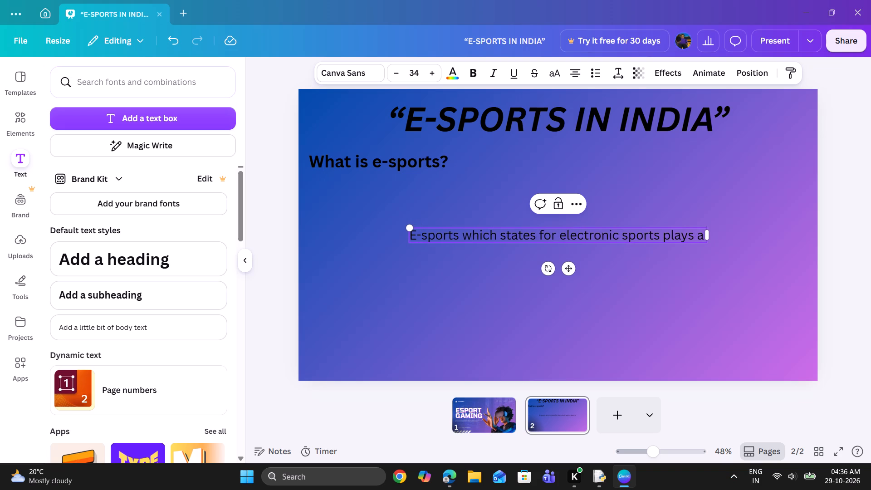
{"action": "type", "text": "vita"}
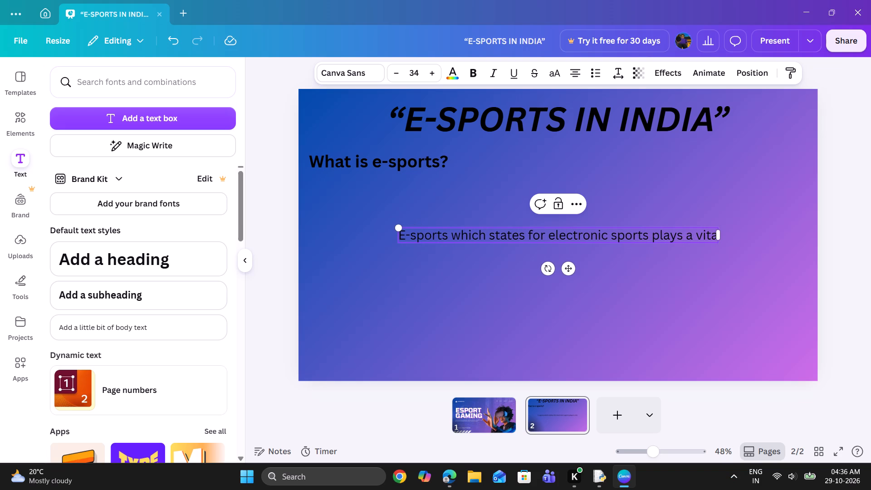
{"action": "type", "text": "ual"}
{"action": "key", "text": "space"}
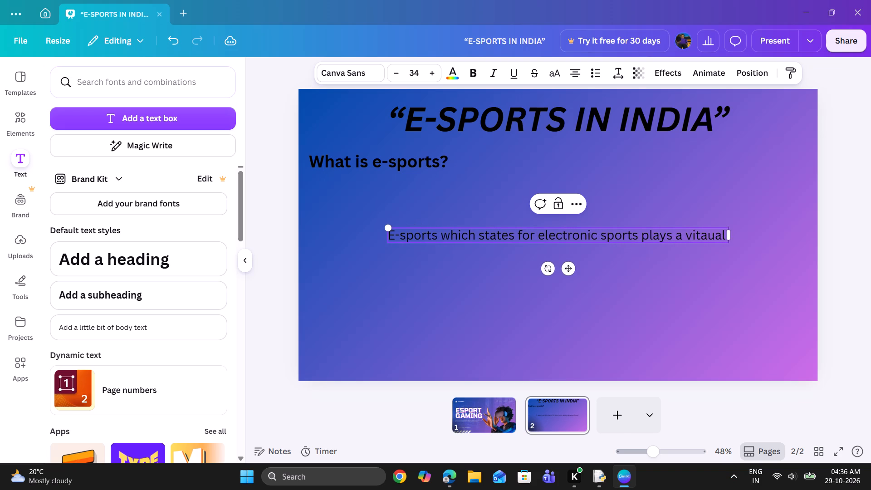
{"action": "type", "text": "for"}
{"action": "key", "text": "space"}
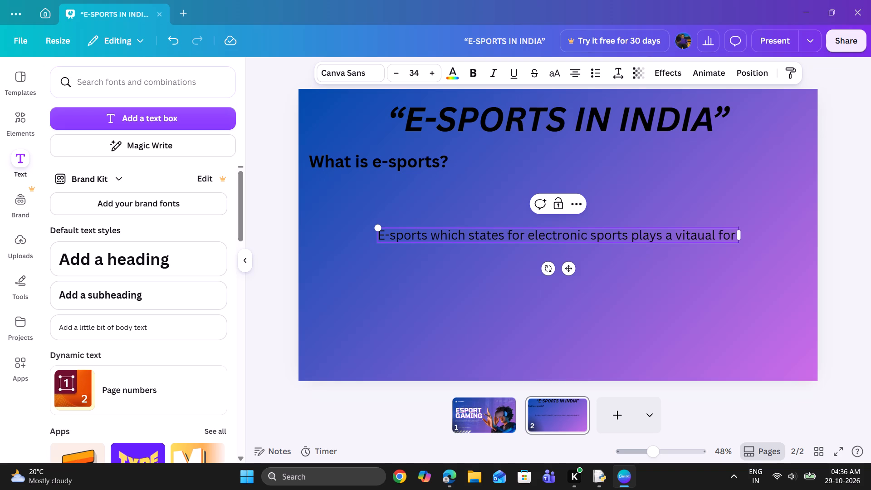
Shorten the page 2 heading to “E-SPORTS”, keeping the quotation marks.
{"action": "left_click", "coordinate": [721, 118]}
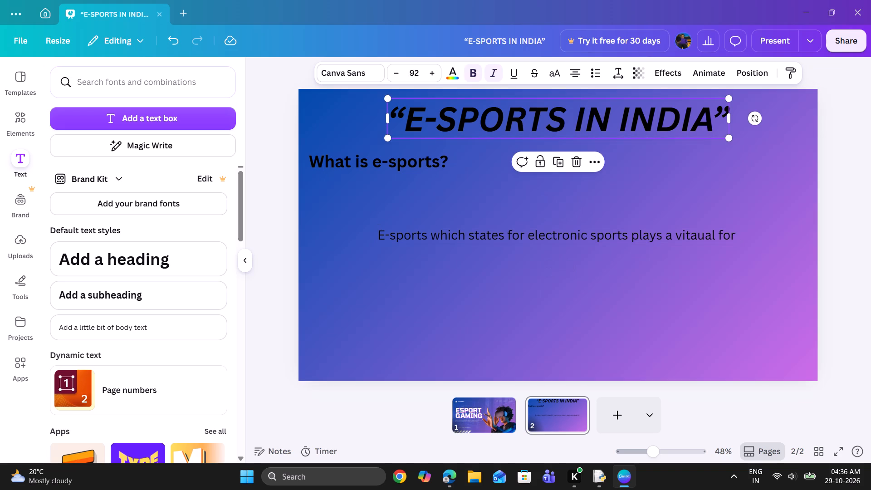
{"action": "left_click", "coordinate": [594, 163]}
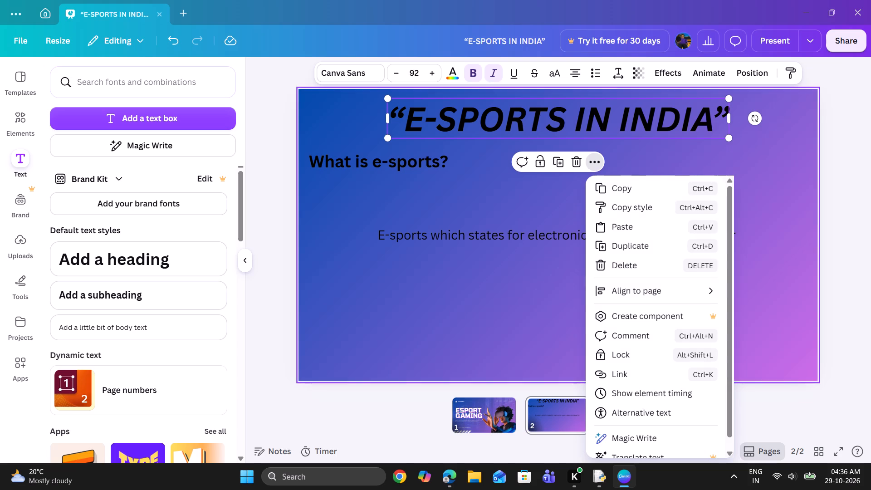
{"action": "left_click", "coordinate": [662, 116]}
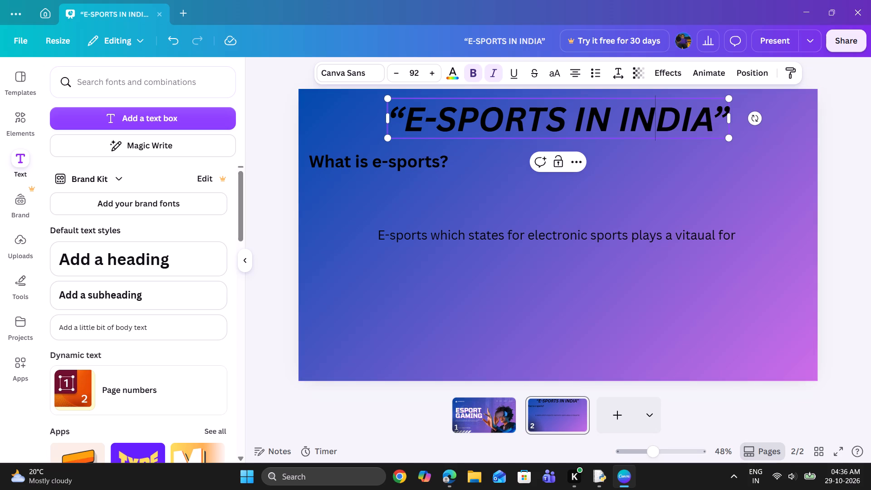
{"action": "left_click", "coordinate": [685, 114]}
{"action": "left_click", "coordinate": [712, 115]}
{"action": "key", "text": "BackSpace"}
{"action": "key", "text": "BackSpace"}
{"action": "key", "text": "BackSpace"}
{"action": "key", "text": "BackSpace"}
{"action": "key", "text": "BackSpace"}
{"action": "key", "text": "BackSpace"}
{"action": "key", "text": "BackSpace"}
{"action": "key", "text": "BackSpace"}
{"action": "key", "text": "BackSpace"}
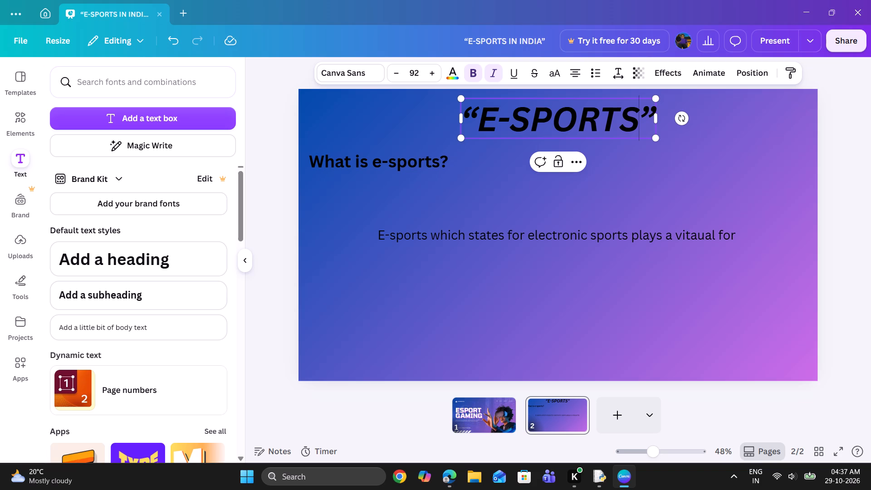
Move the “E-SPORTS” heading slightly left of the centre of page 2.
{"action": "left_click_drag", "start_coordinate": [512, 97], "coordinate": [506, 97]}
{"action": "left_click_drag", "start_coordinate": [506, 97], "coordinate": [495, 95]}
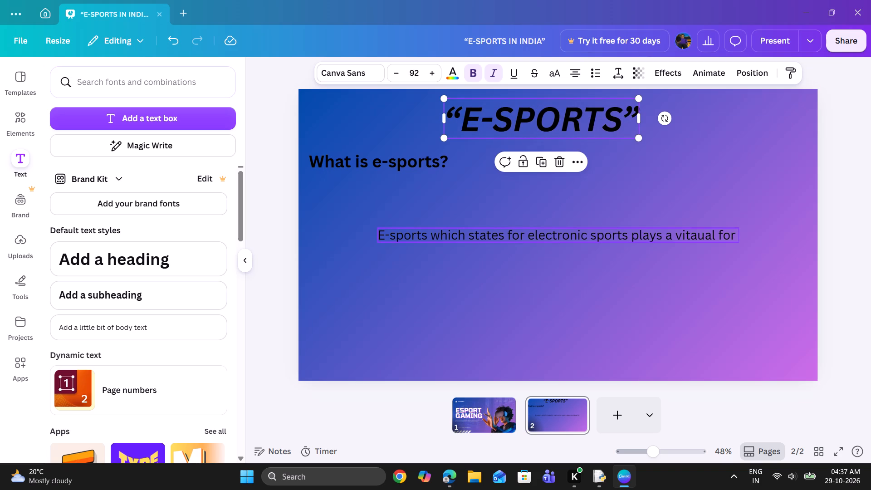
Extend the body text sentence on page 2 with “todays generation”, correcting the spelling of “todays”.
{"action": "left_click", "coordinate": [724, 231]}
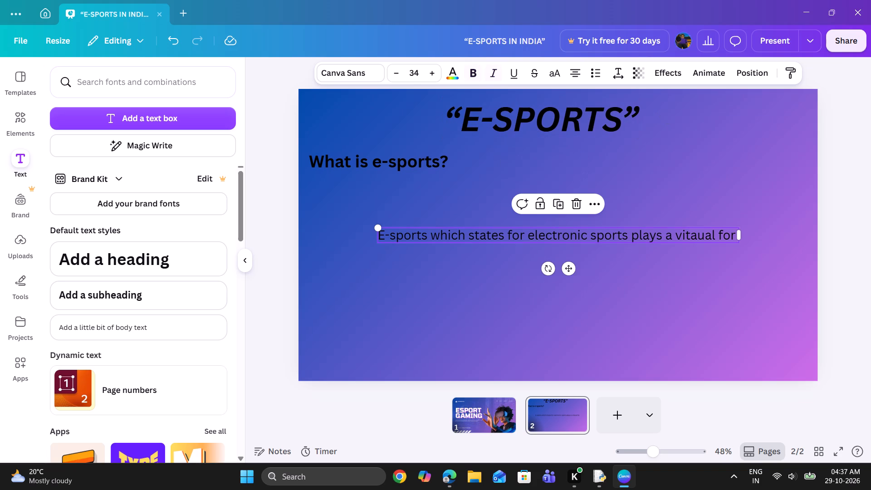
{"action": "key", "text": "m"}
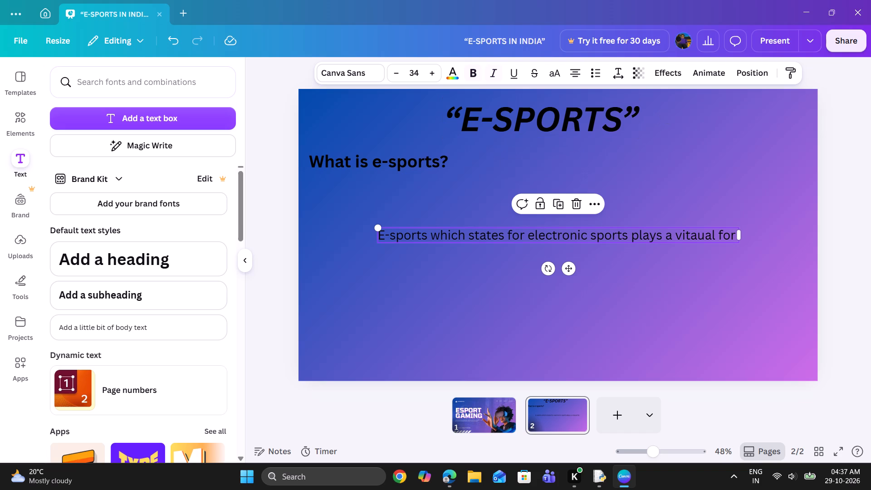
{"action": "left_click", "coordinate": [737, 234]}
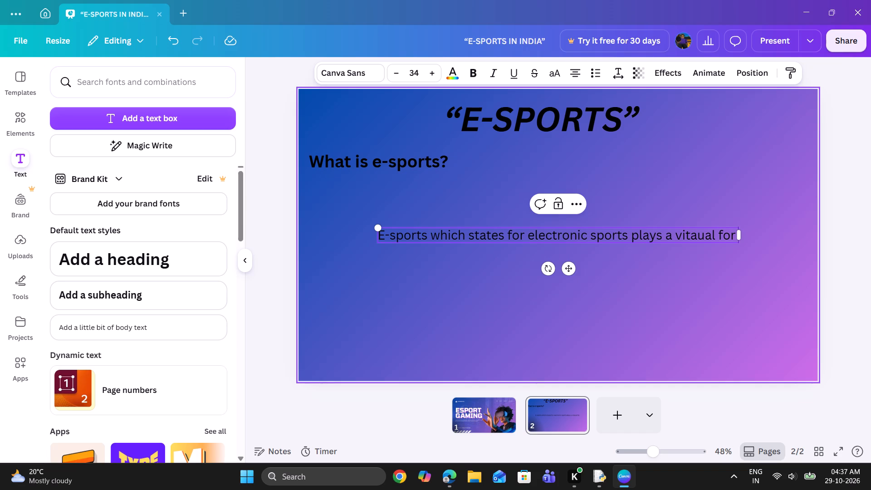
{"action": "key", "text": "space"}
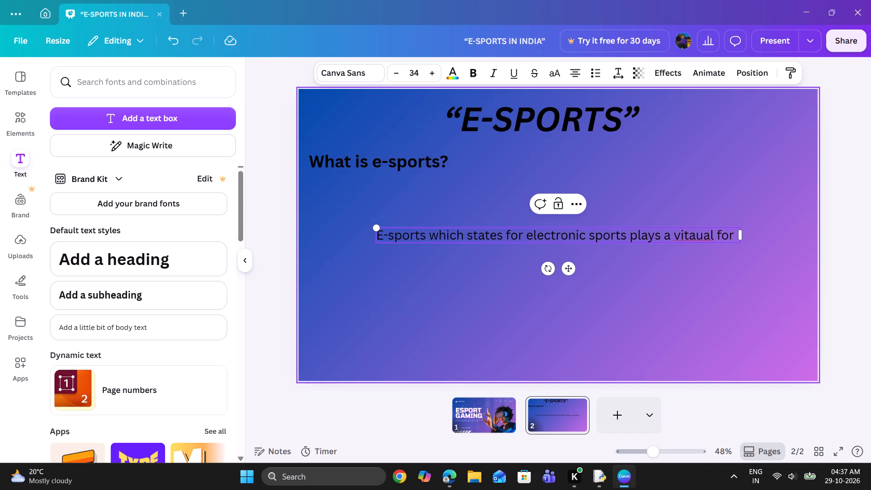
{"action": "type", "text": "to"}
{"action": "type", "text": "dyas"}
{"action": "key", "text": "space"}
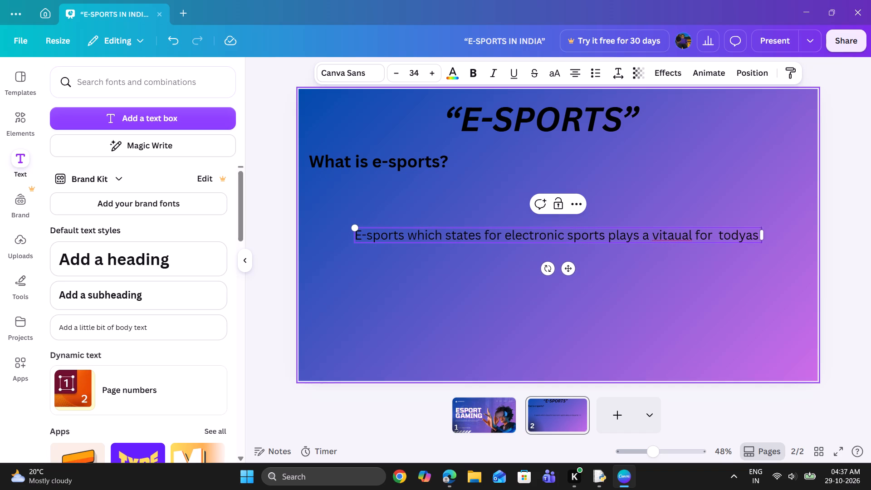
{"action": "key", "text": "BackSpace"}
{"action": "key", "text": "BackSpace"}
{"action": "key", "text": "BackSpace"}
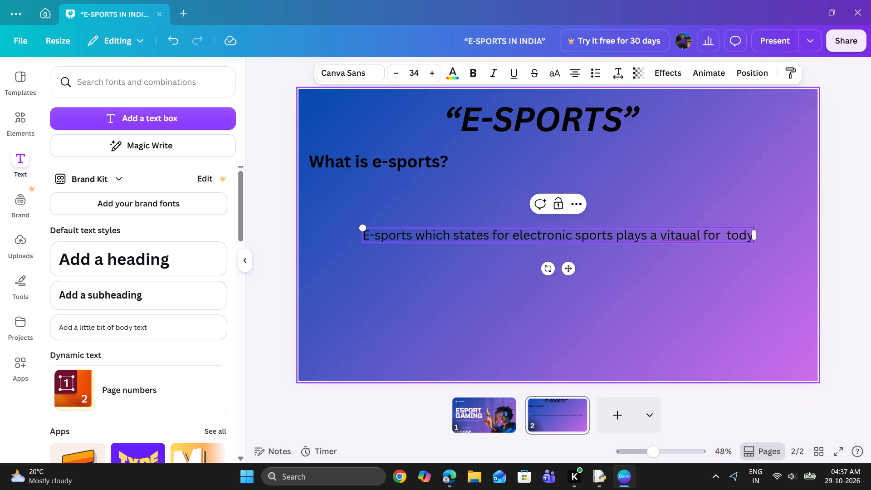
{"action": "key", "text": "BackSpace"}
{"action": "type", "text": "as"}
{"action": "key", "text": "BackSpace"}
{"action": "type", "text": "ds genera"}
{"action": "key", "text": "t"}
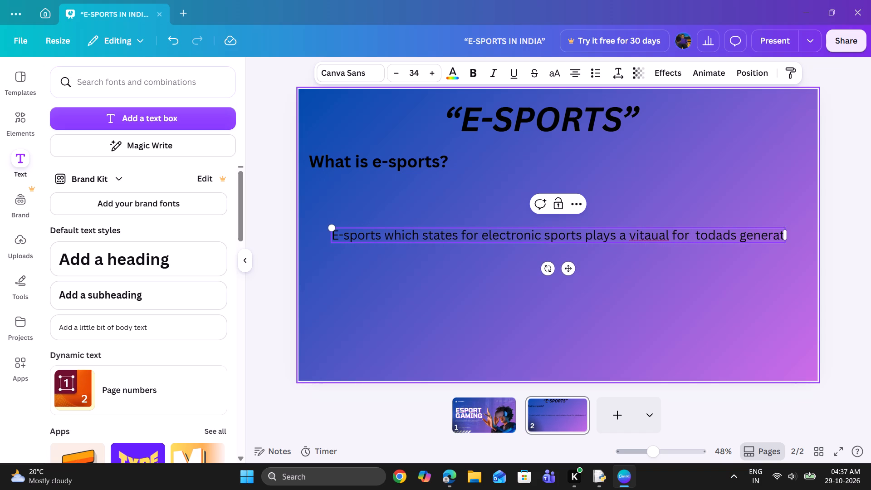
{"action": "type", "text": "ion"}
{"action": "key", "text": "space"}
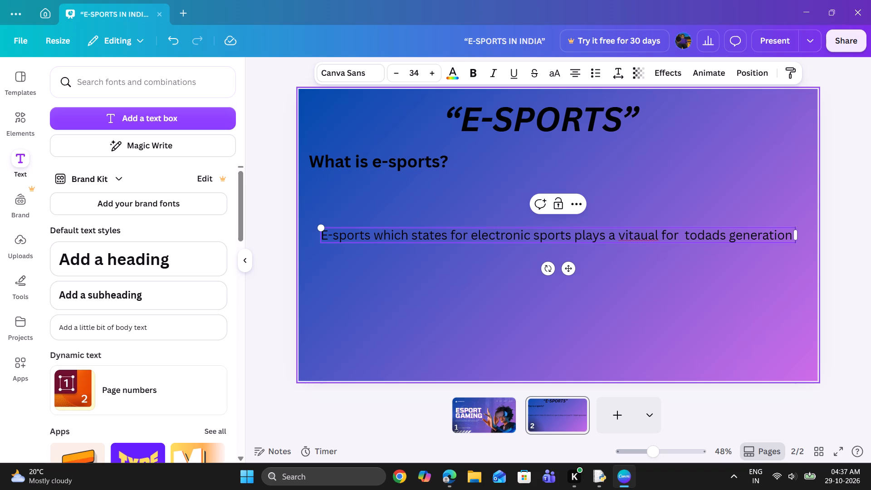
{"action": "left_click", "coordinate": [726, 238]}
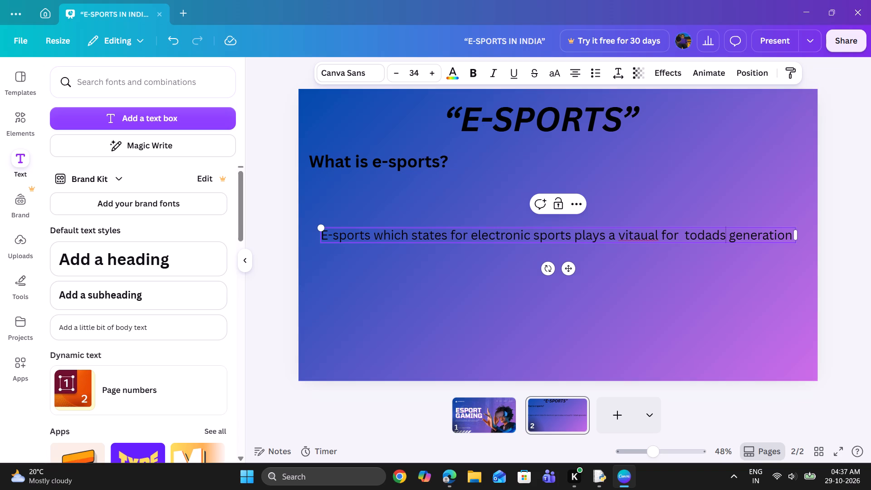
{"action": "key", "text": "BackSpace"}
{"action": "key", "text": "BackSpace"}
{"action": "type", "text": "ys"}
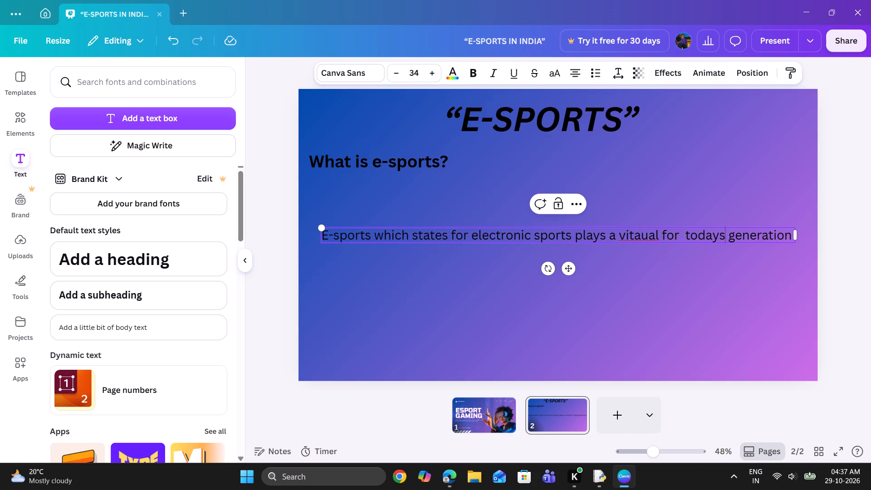
Cut the body text back and rewrite its ending so the line reads “E-sports which states for electronic sports plays a vitual role”.
{"action": "left_click", "coordinate": [791, 240]}
{"action": "key", "text": "space"}
{"action": "type", "text": "andd"}
{"action": "key", "text": "space"}
{"action": "key", "text": "BackSpace"}
{"action": "key", "text": "BackSpace"}
{"action": "key", "text": "BackSpace"}
{"action": "key", "text": "BackSpace"}
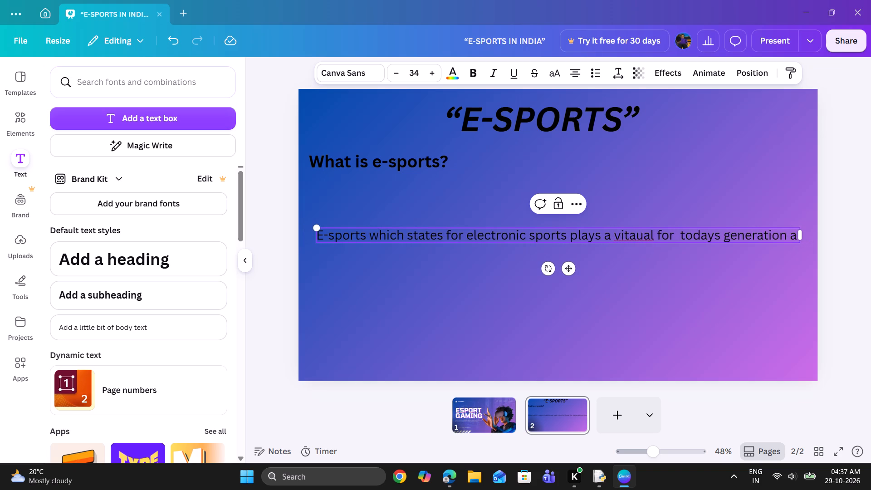
{"action": "key", "text": "BackSpace"}
{"action": "key", "text": "BackSpace"}
{"action": "key", "text": "BackSpace"}
{"action": "key", "text": "BackSpace"}
{"action": "key", "text": "BackSpace"}
{"action": "key", "text": "BackSpace"}
{"action": "key", "text": "BackSpace"}
{"action": "key", "text": "BackSpace"}
{"action": "key", "text": "BackSpace"}
{"action": "key", "text": "BackSpace"}
{"action": "key", "text": "BackSpace"}
{"action": "key", "text": "BackSpace"}
{"action": "key", "text": "BackSpace"}
{"action": "key", "text": "BackSpace"}
{"action": "key", "text": "BackSpace"}
{"action": "key", "text": "BackSpace"}
{"action": "key", "text": "BackSpace"}
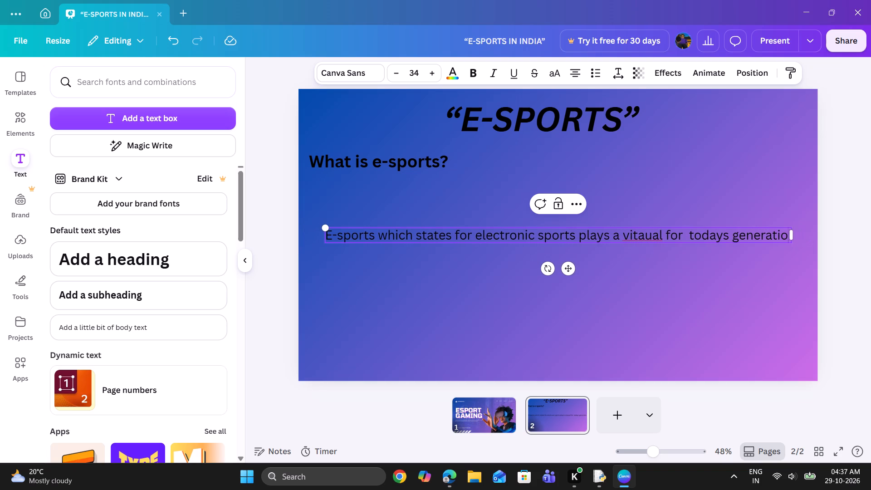
{"action": "key", "text": "BackSpace"}
{"action": "key", "text": "BackSpace"}
{"action": "key", "text": "BackSpace"}
{"action": "key", "text": "BackSpace"}
{"action": "key", "text": "BackSpace"}
{"action": "key", "text": "BackSpace"}
{"action": "key", "text": "BackSpace"}
{"action": "key", "text": "BackSpace"}
{"action": "key", "text": "BackSpace"}
{"action": "key", "text": "BackSpace"}
{"action": "key", "text": "BackSpace"}
{"action": "key", "text": "BackSpace"}
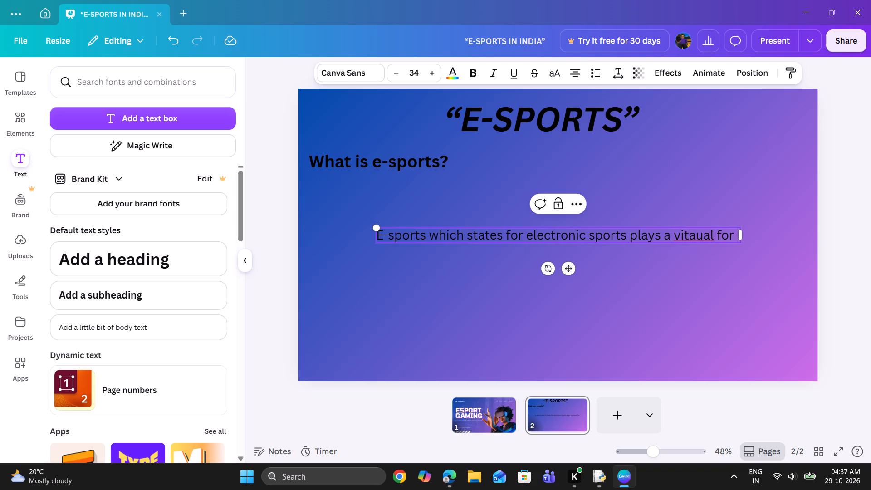
{"action": "type", "text": "ual"}
{"action": "key", "text": "Return"}
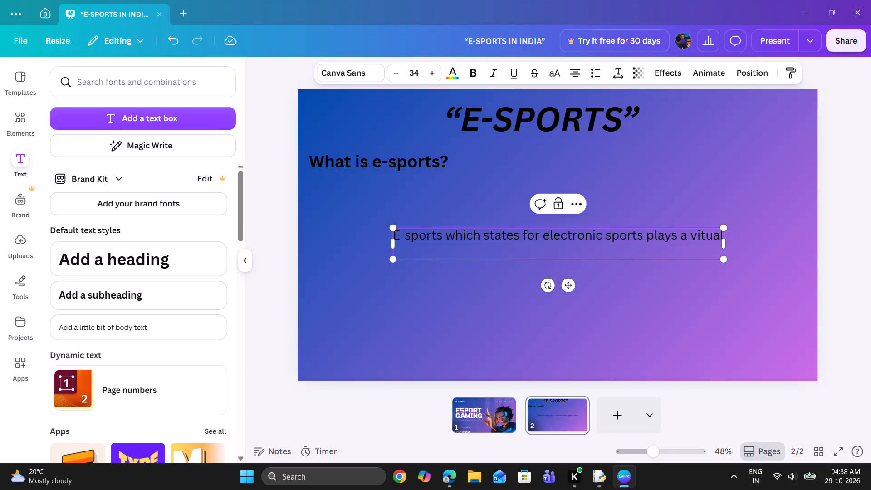
{"action": "key", "text": "BackSpace"}
{"action": "type", "text": "role"}
{"action": "key", "text": "Return"}
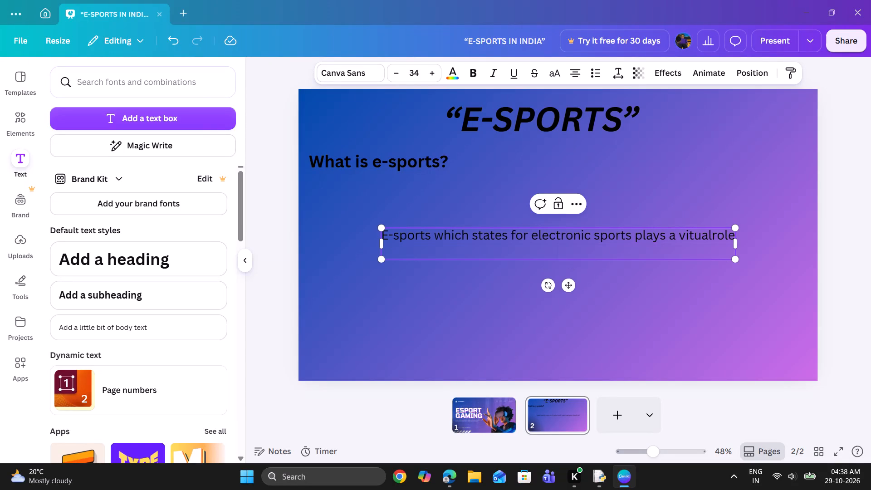
{"action": "key", "text": "BackSpace"}
{"action": "key", "text": "BackSpace"}
{"action": "key", "text": "BackSpace"}
{"action": "key", "text": "BackSpace"}
{"action": "key", "text": "BackSpace"}
{"action": "key", "text": "space"}
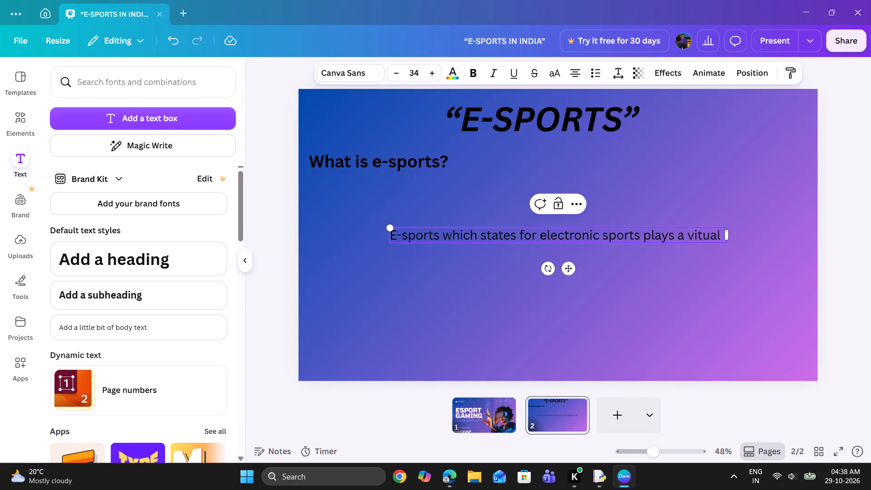
{"action": "type", "text": "role"}
Add a second line to the body text reading “for todays generation and for upcoming generation alse, e-sports”.
{"action": "key", "text": "Return"}
{"action": "type", "text": "for to"}
{"action": "type", "text": "days"}
{"action": "key", "text": "space"}
{"action": "type", "text": "generation and for upcoming gener"}
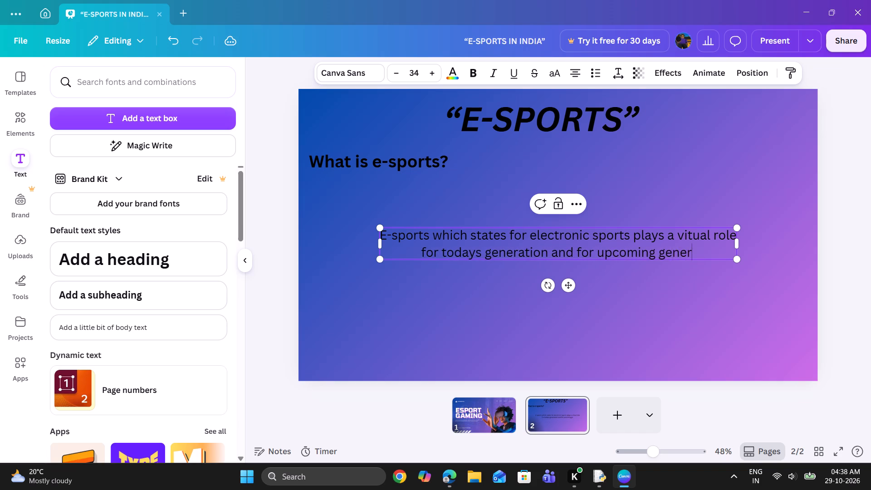
{"action": "type", "text": "at"}
{"action": "type", "text": "ion alse,"}
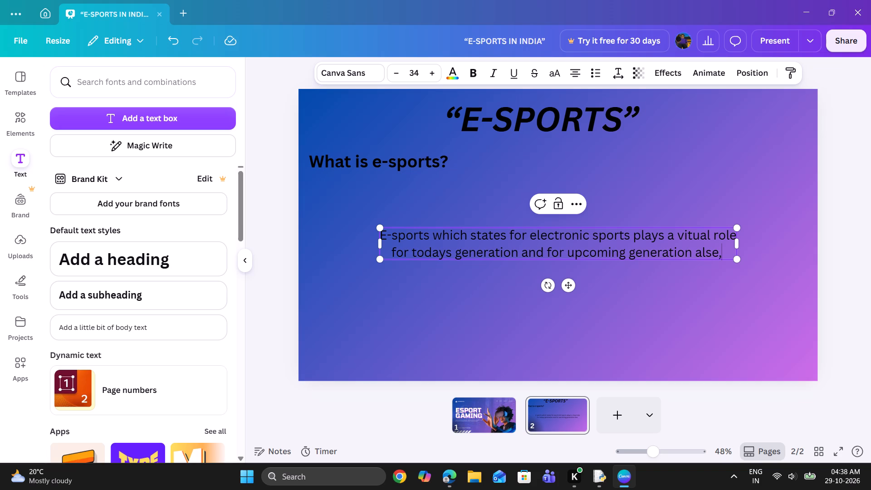
{"action": "key", "text": "space"}
{"action": "type", "text": "e"}
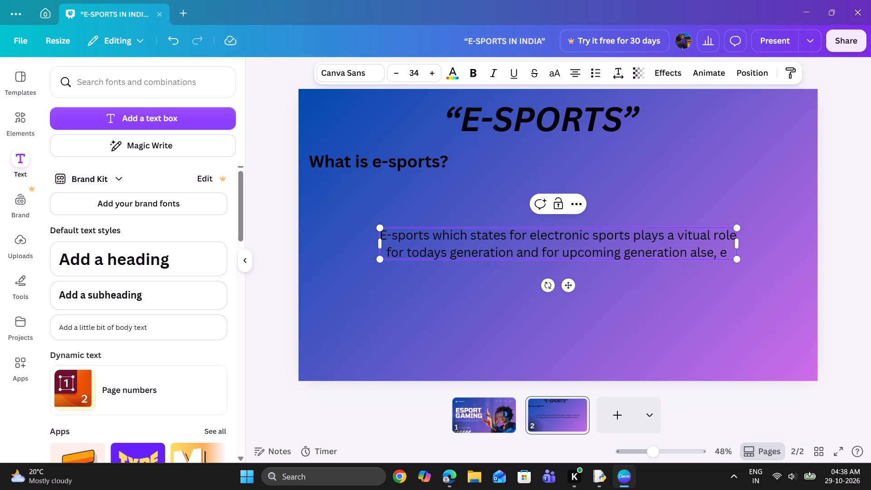
{"action": "type", "text": "-sports"}
Add a third line to the body text reading “is not on;u just about playing video games but now its not for fun”.
{"action": "key", "text": "Return"}
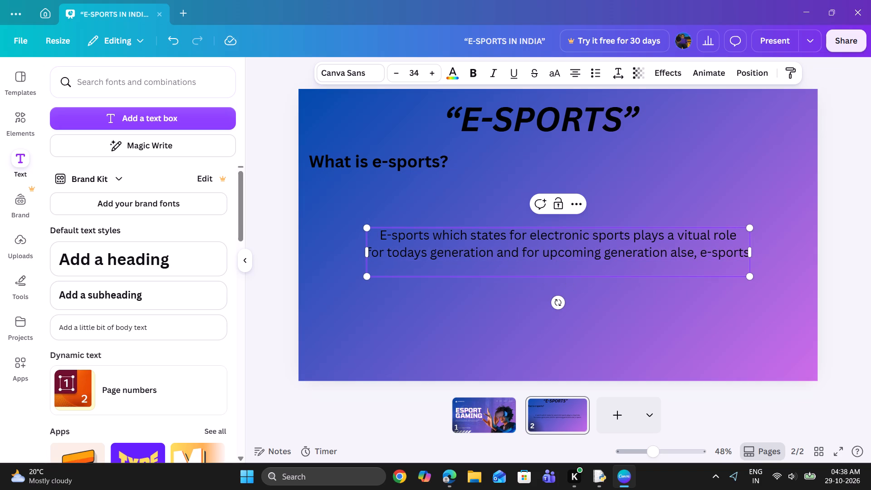
{"action": "type", "text": "is not om"}
{"action": "key", "text": "BackSpace"}
{"action": "type", "text": "n;u"}
{"action": "key", "text": "space"}
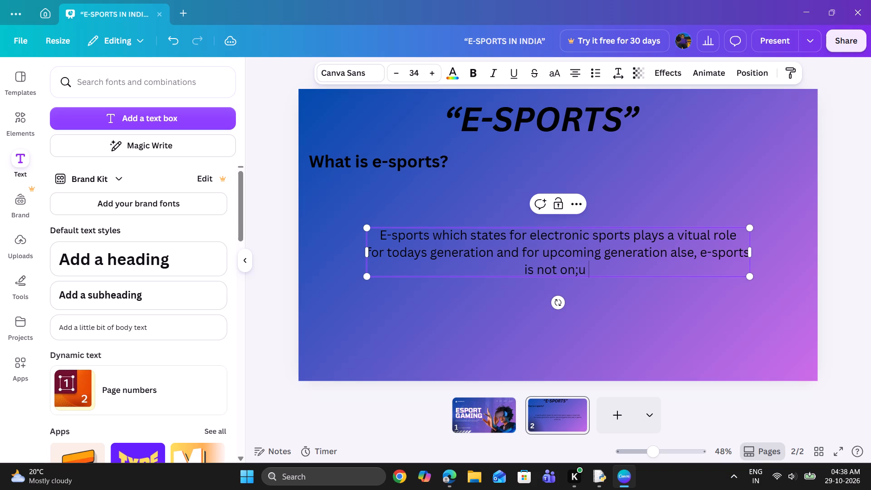
{"action": "type", "text": "just about"}
{"action": "key", "text": "space"}
{"action": "type", "text": "playing vidoe"}
{"action": "key", "text": "BackSpace"}
{"action": "key", "text": "BackSpace"}
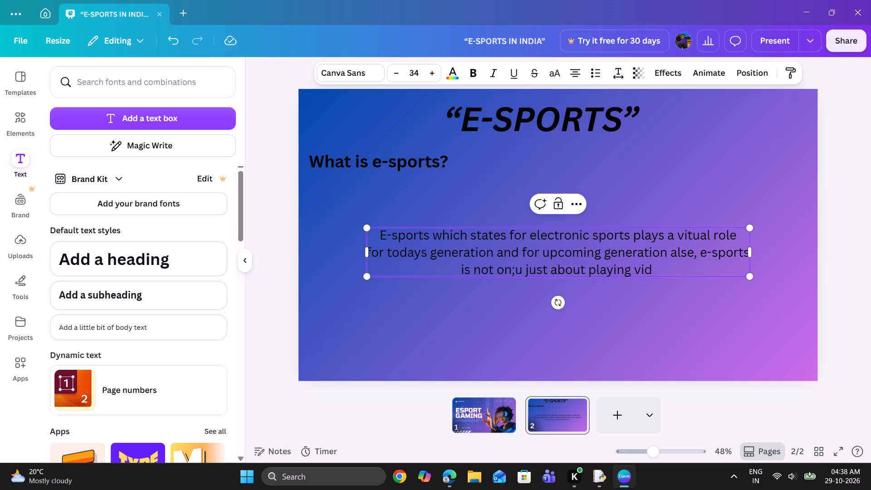
{"action": "type", "text": "eo games noe"}
{"action": "key", "text": "space"}
{"action": "key", "text": "BackSpace"}
{"action": "key", "text": "BackSpace"}
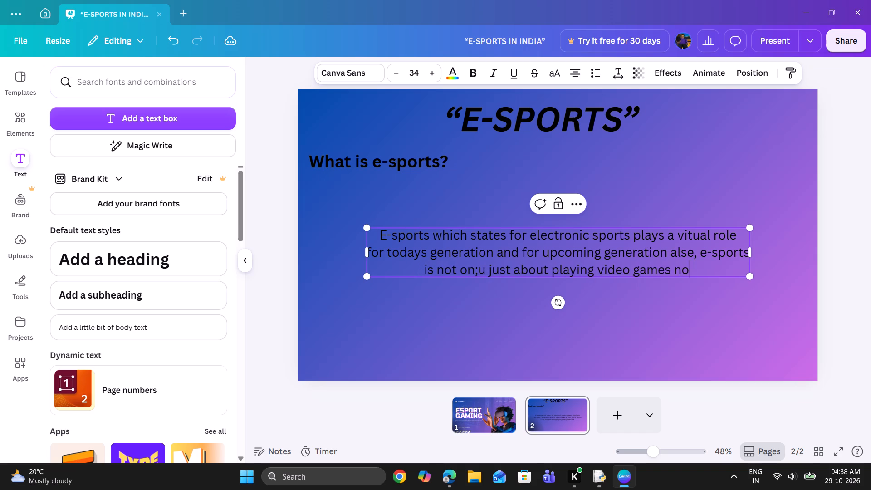
{"action": "key", "text": "BackSpace"}
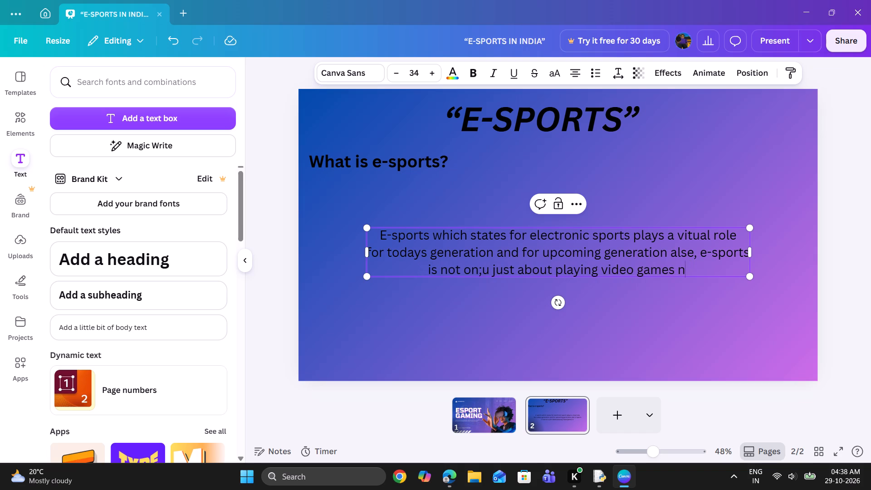
{"action": "key", "text": "BackSpace"}
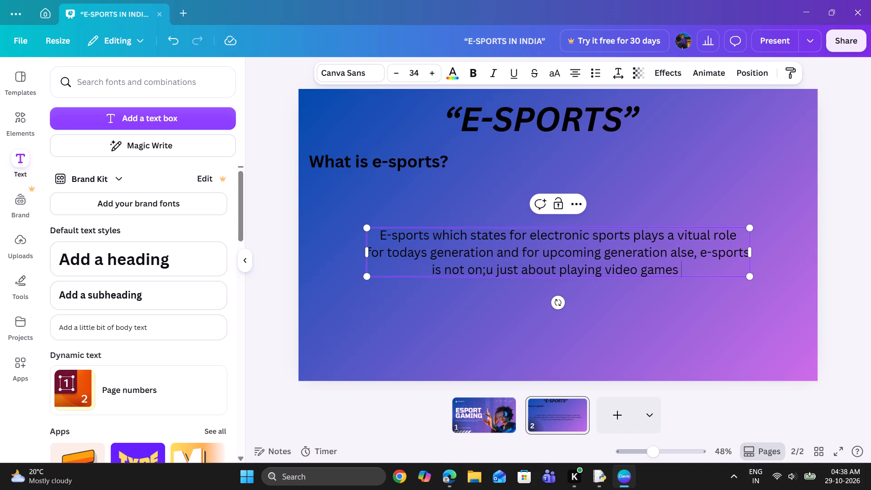
{"action": "type", "text": "but"}
{"action": "key", "text": "space"}
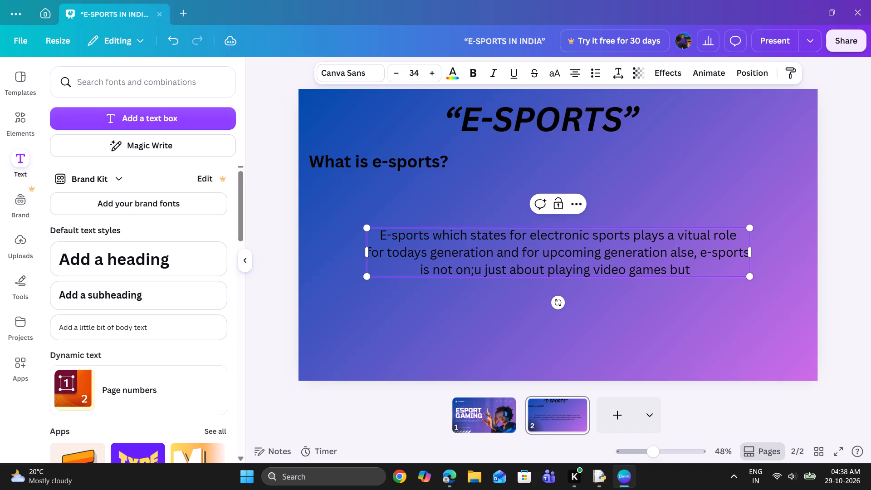
{"action": "type", "text": "now its not for"}
{"action": "key", "text": "space"}
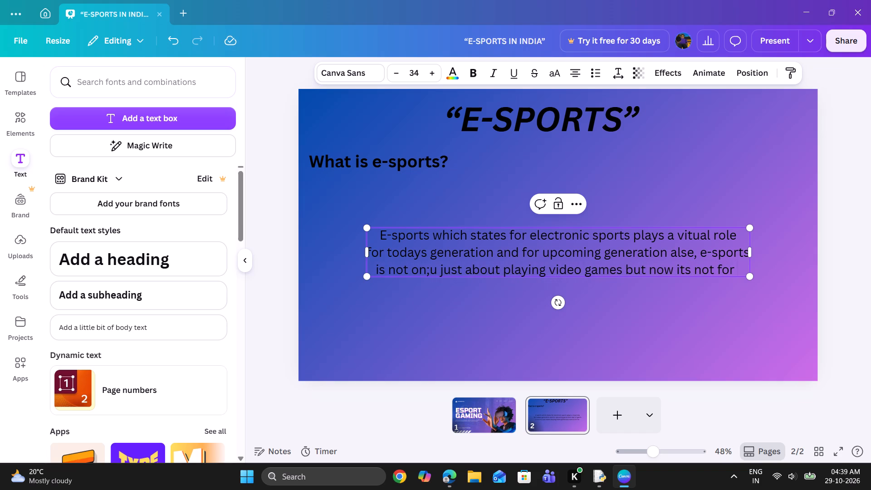
{"action": "type", "text": "fun"}
Add a fourth line to the body text on page 2 beginning “its globally and”.
{"action": "key", "text": "Return"}
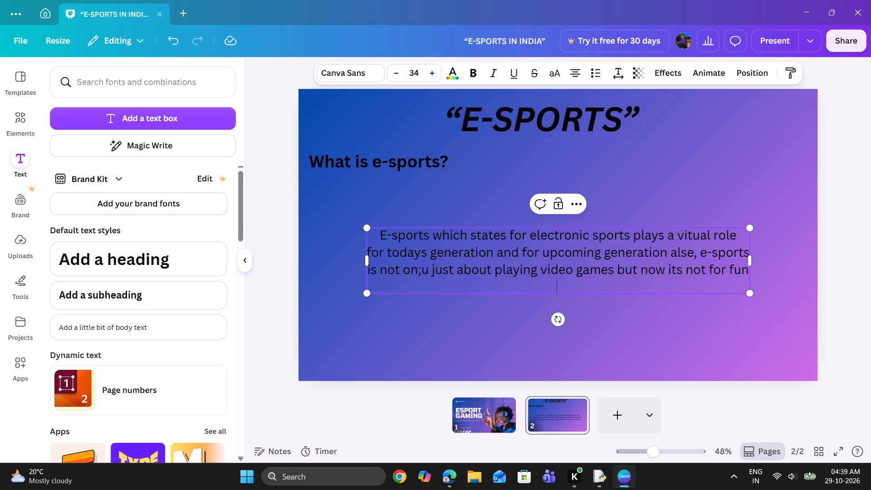
{"action": "type", "text": "it"}
{"action": "type", "text": "s"}
{"action": "key", "text": "space"}
{"action": "type", "text": "globally"}
{"action": "key", "text": "space"}
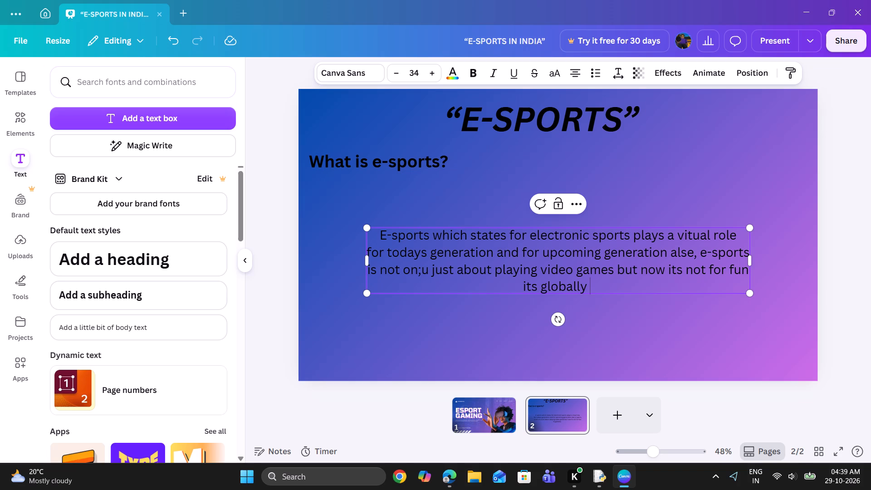
{"action": "key", "text": "space"}
{"action": "type", "text": "and"}
{"action": "key", "text": "space"}
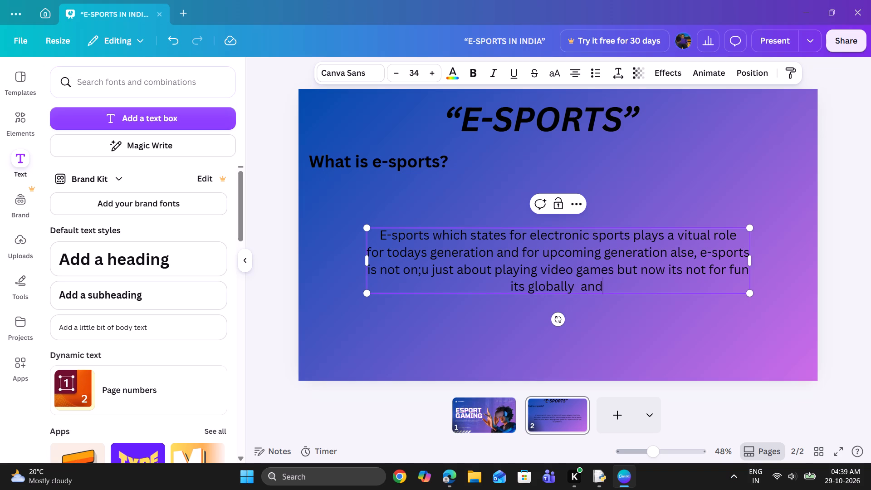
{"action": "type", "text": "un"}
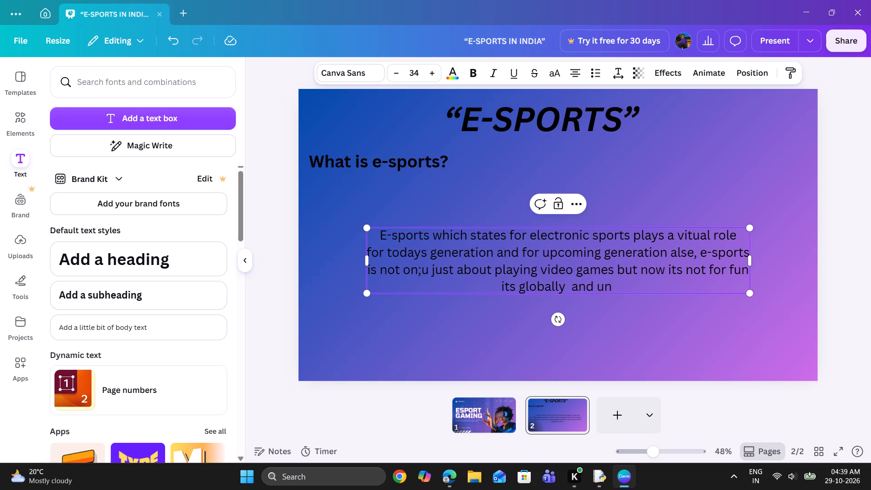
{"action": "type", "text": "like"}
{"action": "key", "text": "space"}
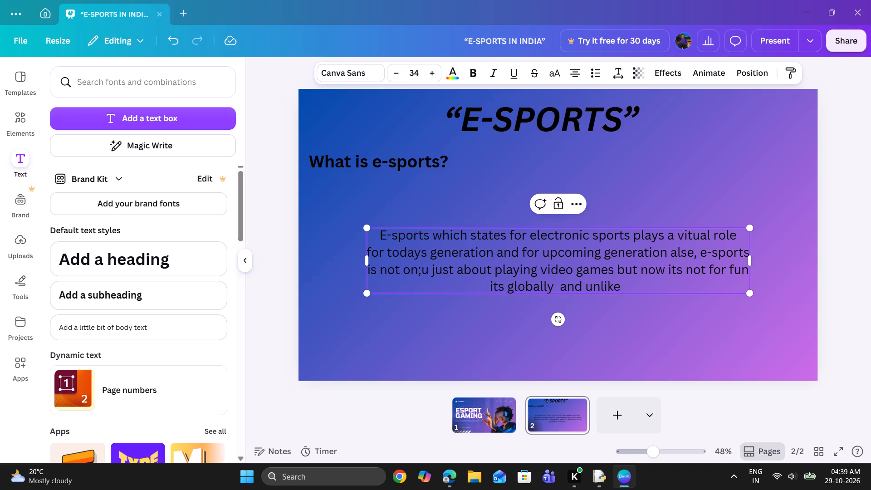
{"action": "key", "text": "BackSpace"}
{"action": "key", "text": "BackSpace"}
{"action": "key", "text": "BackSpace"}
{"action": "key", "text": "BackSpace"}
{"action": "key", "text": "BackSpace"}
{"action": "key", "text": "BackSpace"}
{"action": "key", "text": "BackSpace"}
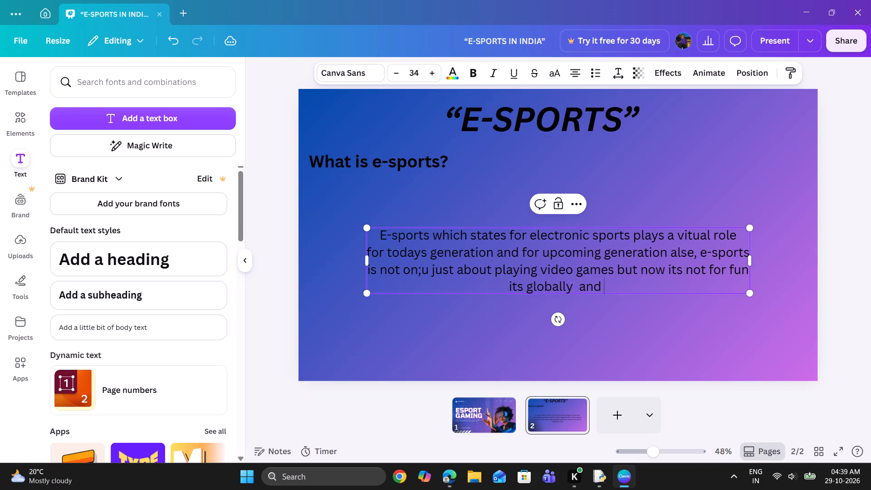
Continue the fourth line of the body text with “unlike just to play with your squad and just playing for”.
{"action": "type", "text": "unlike just to play"}
{"action": "key", "text": "space"}
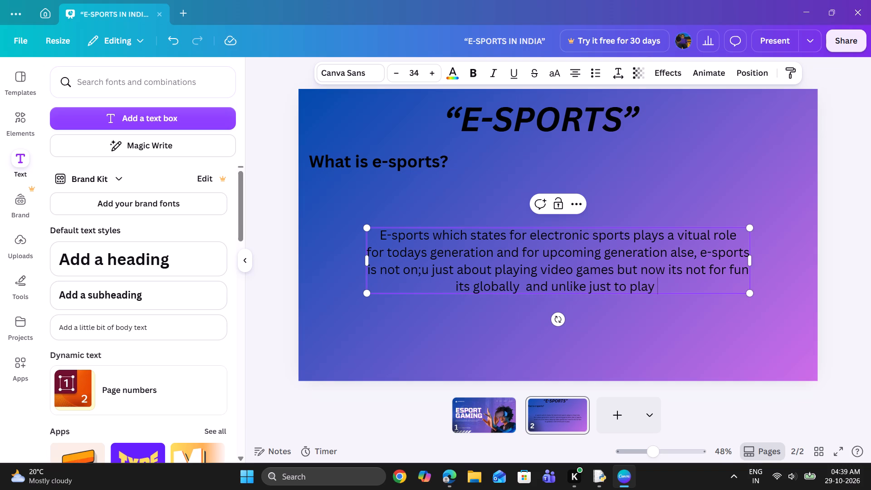
{"action": "type", "text": "with"}
{"action": "key", "text": "space"}
{"action": "type", "text": "you"}
{"action": "key", "text": "space"}
{"action": "key", "text": "BackSpace"}
{"action": "type", "text": "r"}
{"action": "key", "text": "space"}
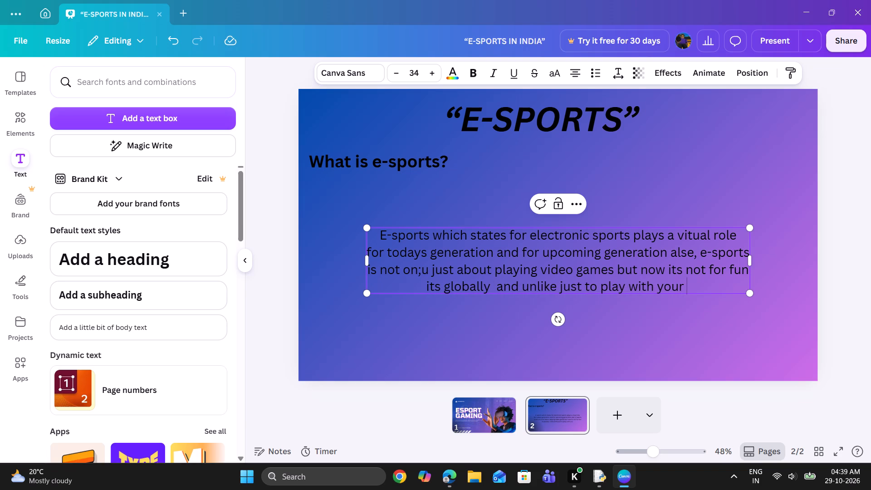
{"action": "type", "text": "squad and"}
{"action": "key", "text": "space"}
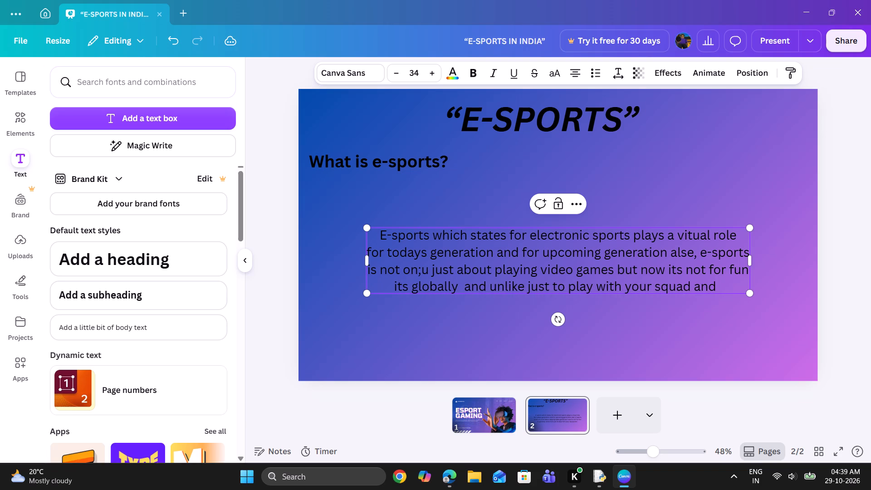
{"action": "type", "text": "just playoi"}
{"action": "key", "text": "BackSpace"}
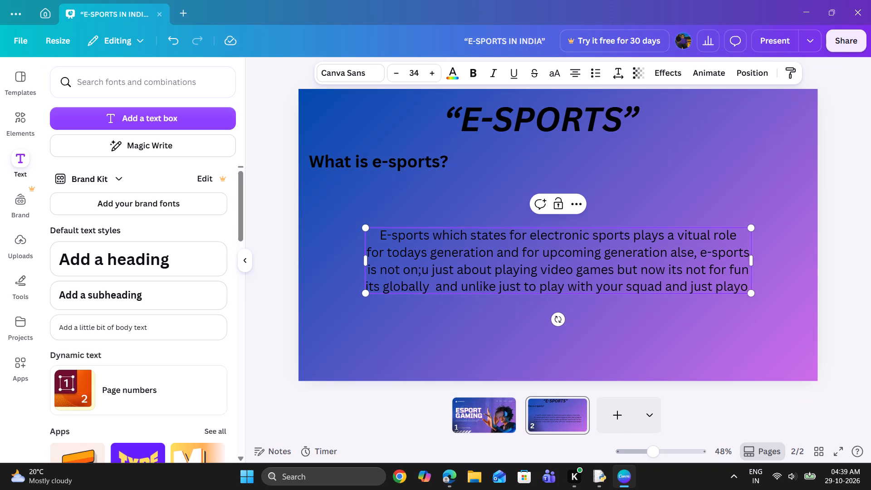
{"action": "key", "text": "BackSpace"}
{"action": "type", "text": "ing for"}
{"action": "key", "text": "space"}
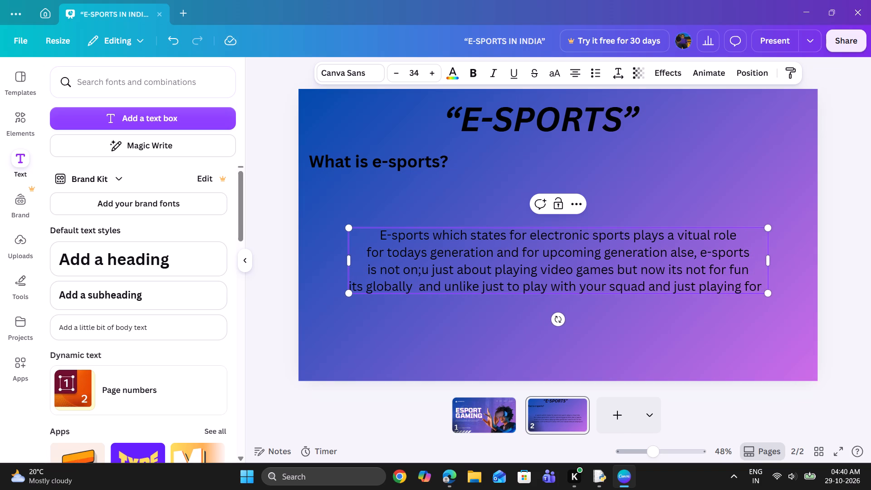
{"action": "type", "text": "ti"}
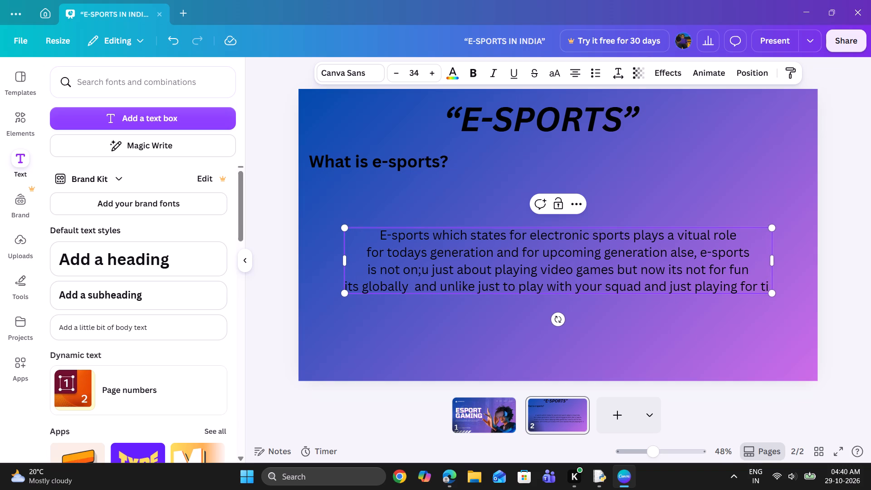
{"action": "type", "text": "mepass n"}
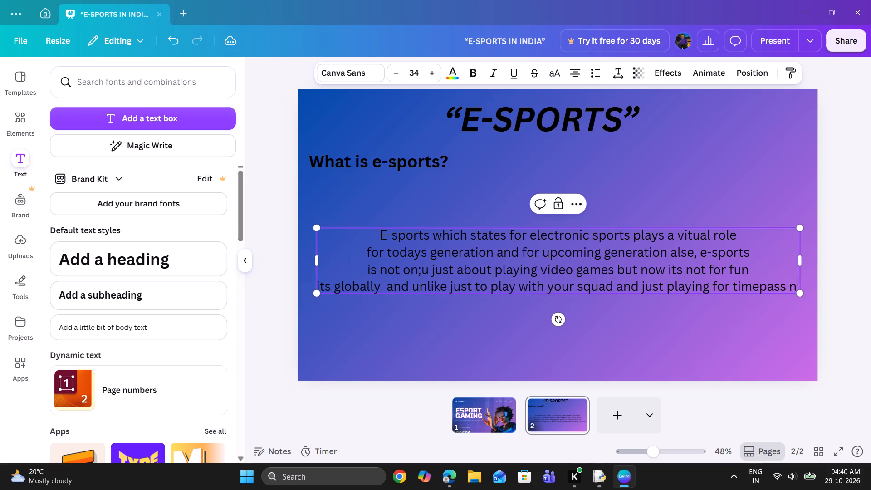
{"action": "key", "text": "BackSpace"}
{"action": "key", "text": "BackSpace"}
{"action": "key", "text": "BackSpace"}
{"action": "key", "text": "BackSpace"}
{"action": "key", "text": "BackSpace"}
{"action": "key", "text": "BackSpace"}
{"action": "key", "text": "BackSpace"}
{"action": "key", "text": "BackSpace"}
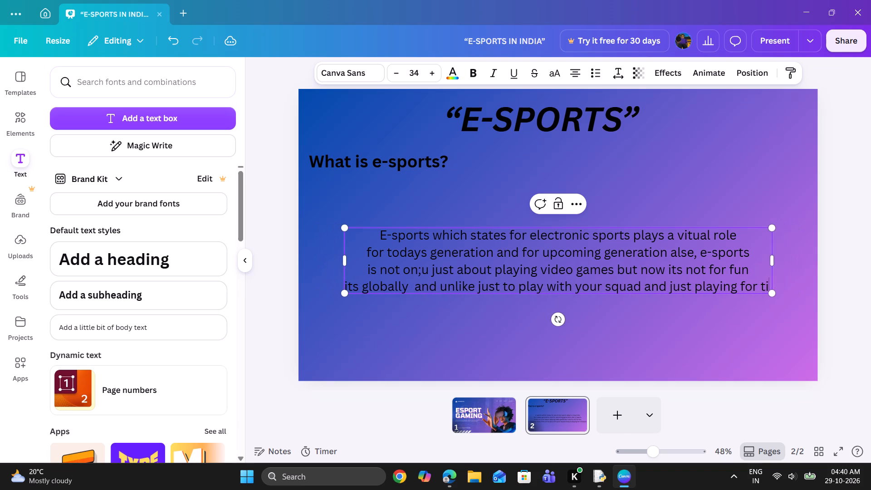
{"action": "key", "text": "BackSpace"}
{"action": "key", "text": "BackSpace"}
Add a fifth line to the body text reading “timepass now you can litterally grind with your squad and play”.
{"action": "key", "text": "Return"}
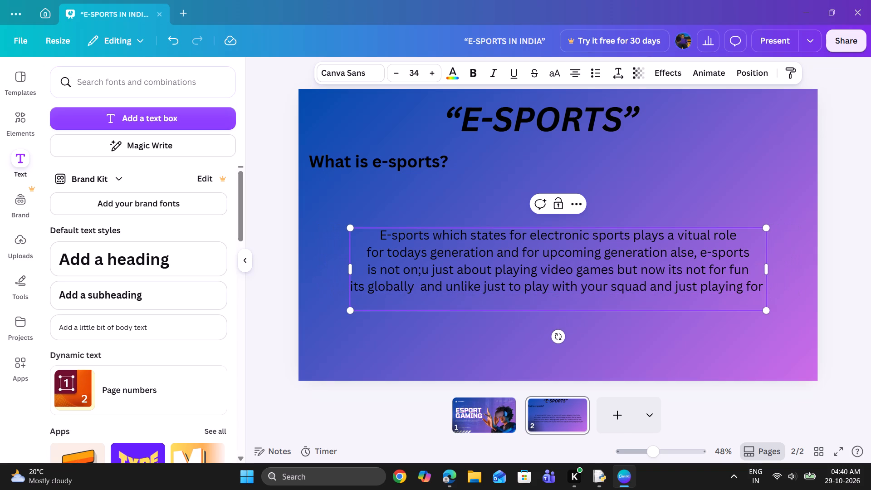
{"action": "type", "text": "timepass now you can litterally gring"}
{"action": "key", "text": "space"}
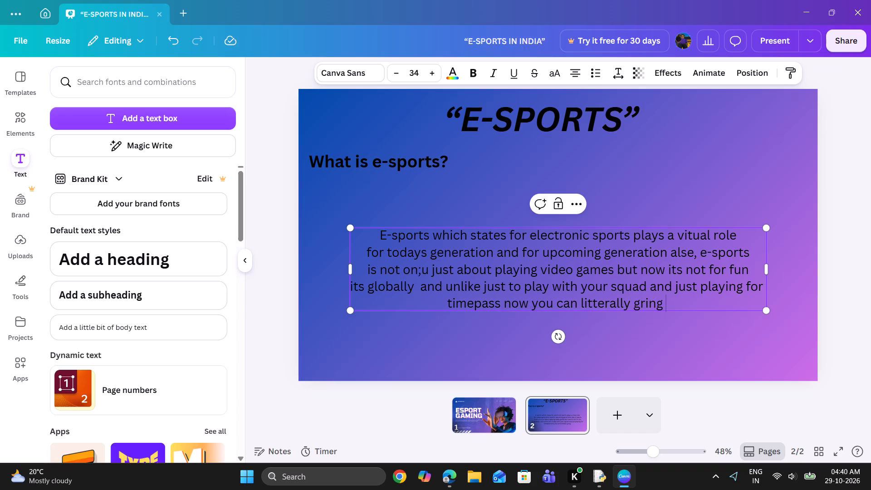
{"action": "key", "text": "BackSpace"}
{"action": "key", "text": "BackSpace"}
{"action": "type", "text": "d with your"}
{"action": "key", "text": "space"}
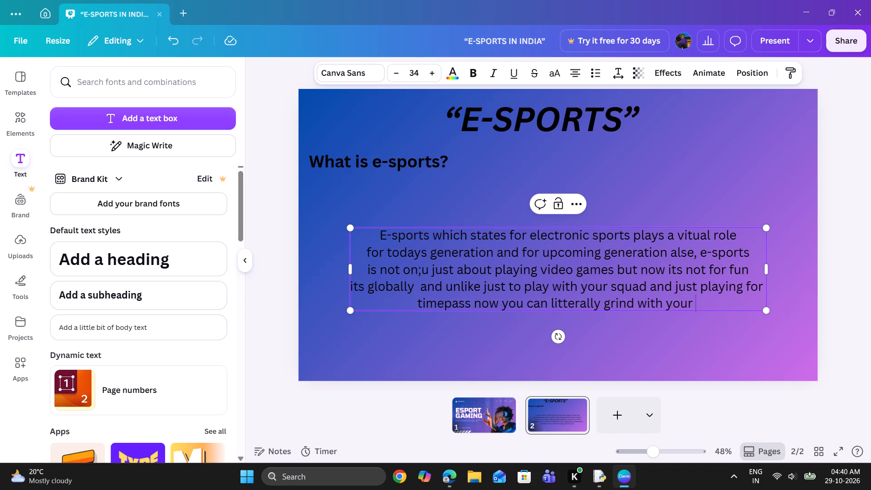
{"action": "key", "text": "s"}
{"action": "type", "text": "quad"}
{"action": "key", "text": "space"}
{"action": "type", "text": "and"}
{"action": "key", "text": "space"}
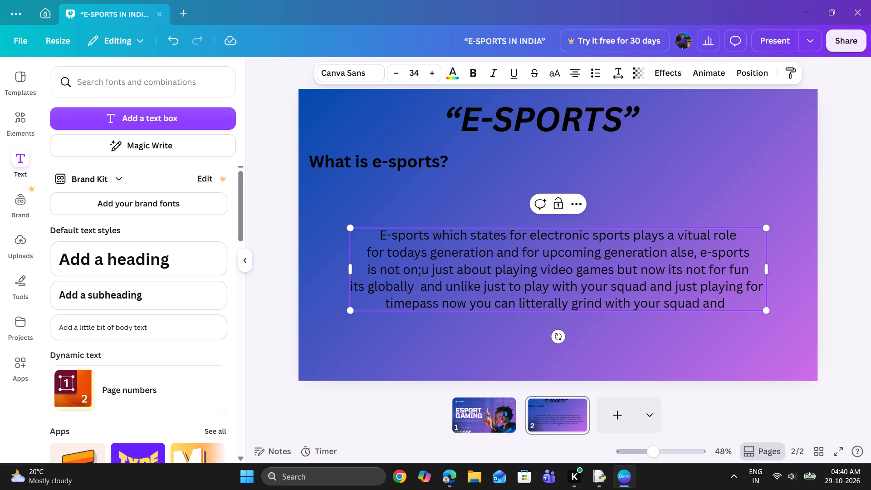
{"action": "type", "text": "play toy"}
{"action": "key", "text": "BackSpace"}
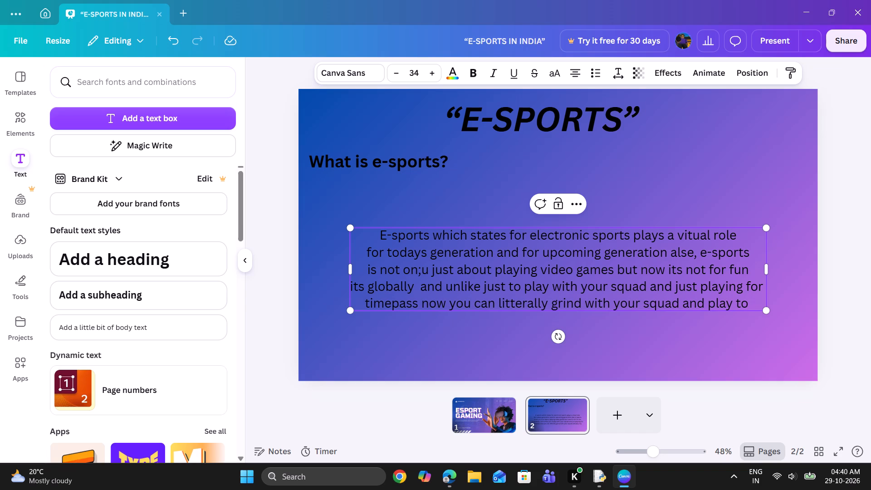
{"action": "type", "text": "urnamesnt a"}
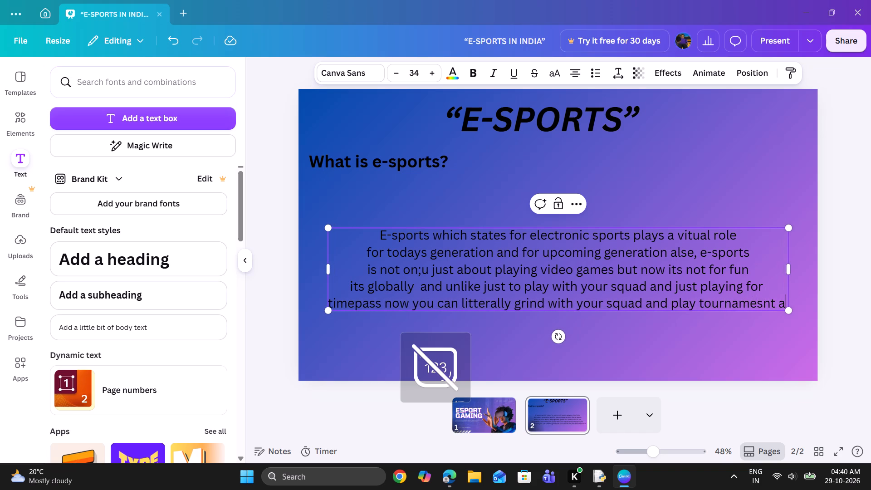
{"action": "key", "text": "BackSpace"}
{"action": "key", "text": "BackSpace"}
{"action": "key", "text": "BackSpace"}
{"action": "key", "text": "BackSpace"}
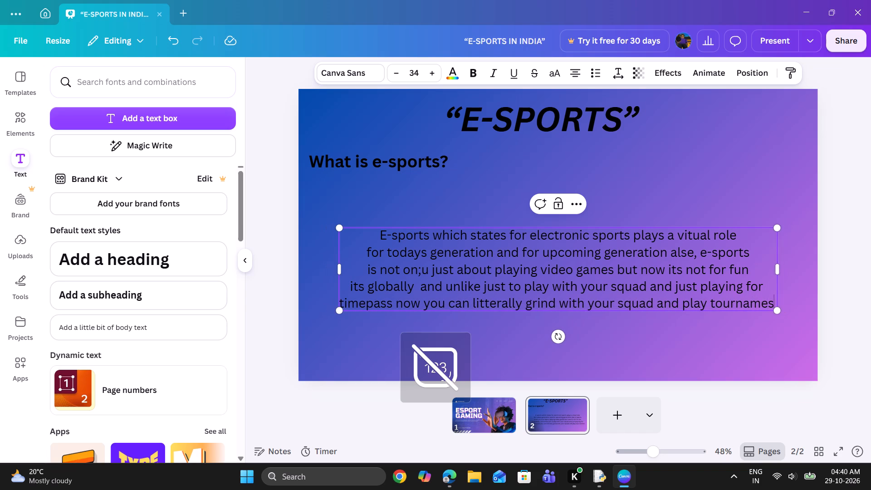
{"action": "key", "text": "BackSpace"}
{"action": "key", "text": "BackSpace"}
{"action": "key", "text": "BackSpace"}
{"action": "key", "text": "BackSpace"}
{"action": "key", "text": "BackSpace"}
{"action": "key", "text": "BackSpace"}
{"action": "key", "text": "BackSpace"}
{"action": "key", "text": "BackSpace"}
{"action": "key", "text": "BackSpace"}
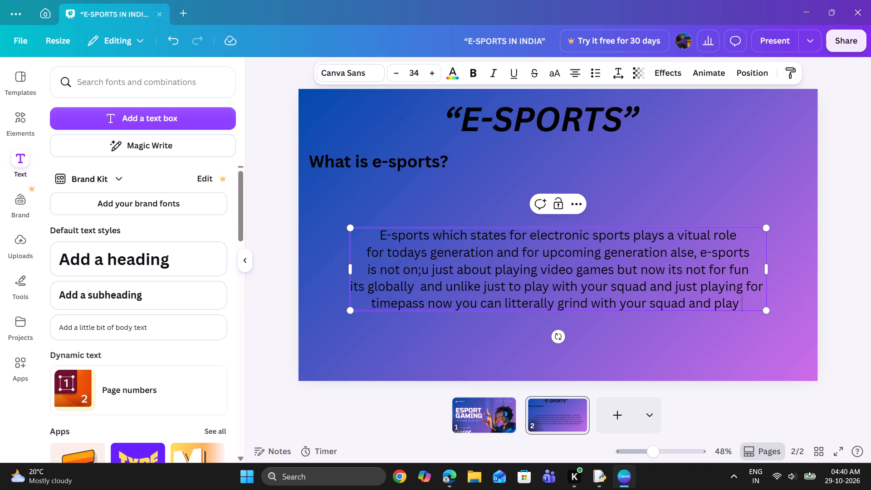
Add a sixth line to the body text beginning “tournamesnts and if you play well you can”.
{"action": "key", "text": "Return"}
{"action": "type", "text": "to"}
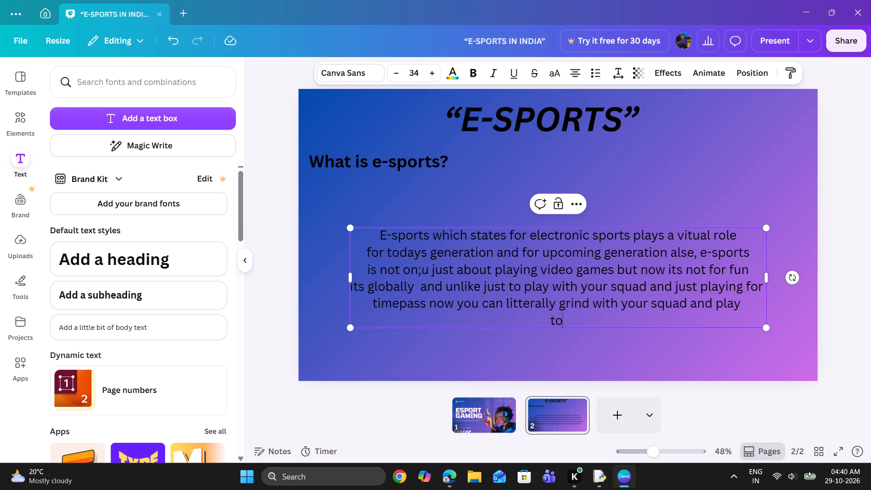
{"action": "type", "text": "urnamesnts"}
{"action": "key", "text": "space"}
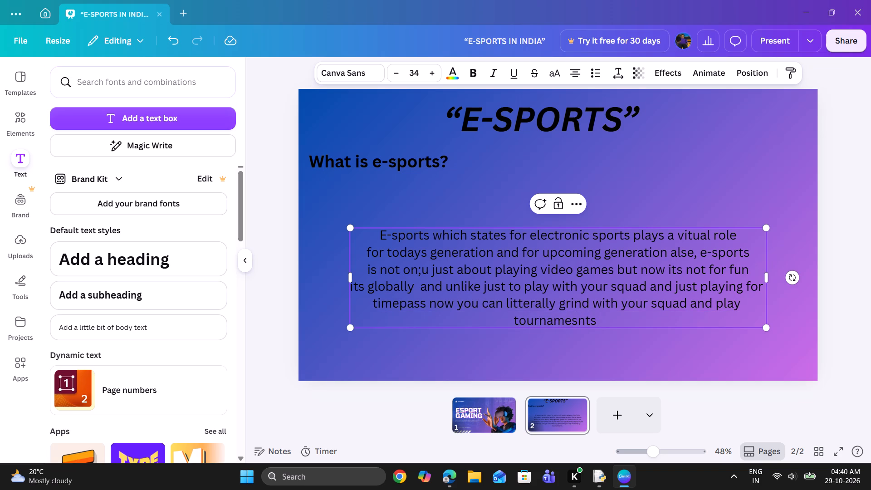
{"action": "type", "text": "and if u"}
{"action": "key", "text": "BackSpace"}
{"action": "type", "text": "yo"}
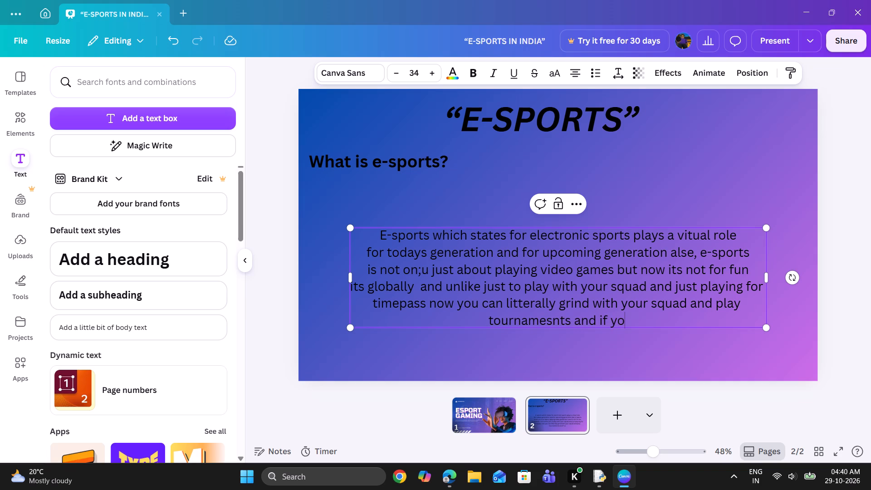
{"action": "type", "text": "u play"}
{"action": "key", "text": "space"}
{"action": "type", "text": "well you"}
{"action": "key", "text": "space"}
{"action": "type", "text": "can"}
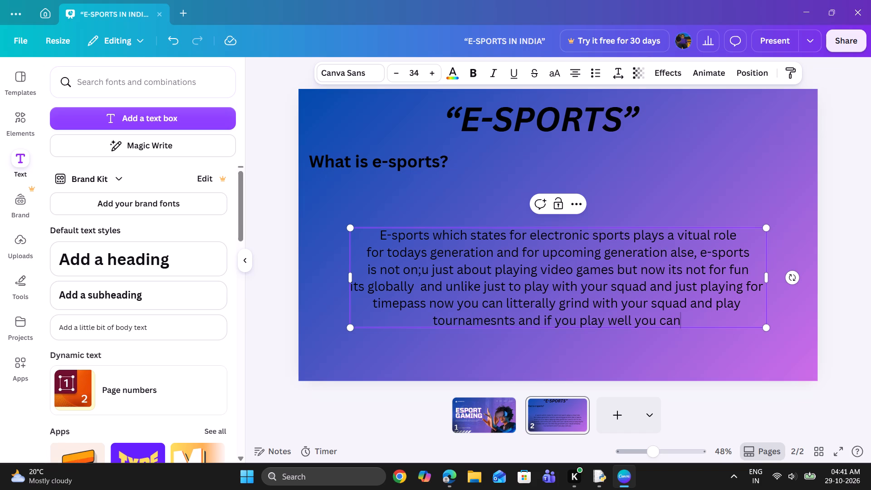
{"action": "key", "text": "space"}
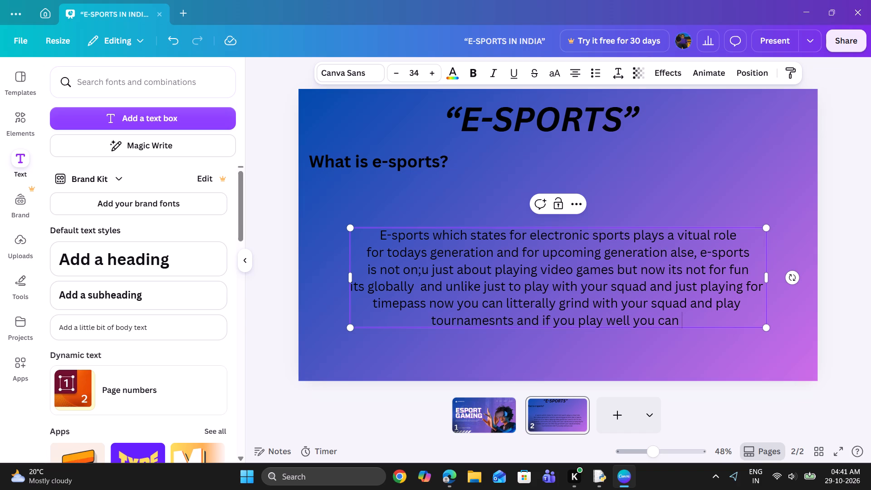
Continue the body text on page 2 with “represent your nation onto globall levels it has many other career like”.
{"action": "type", "text": "represent your nation"}
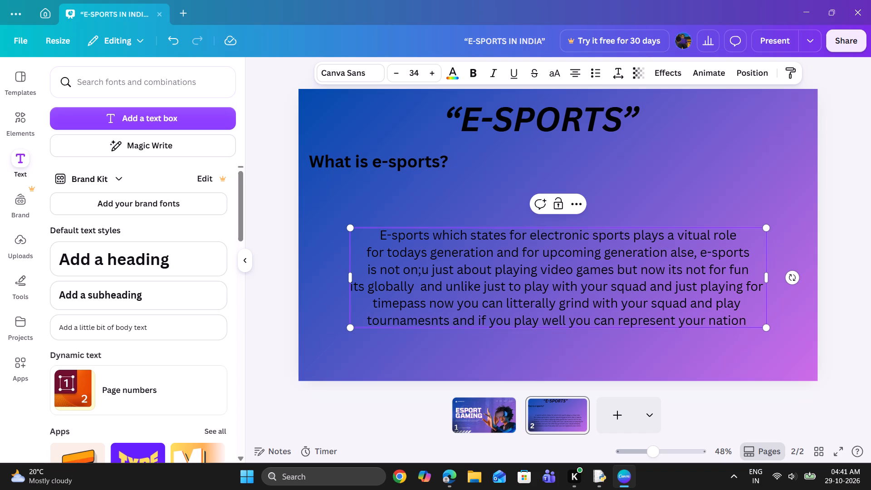
{"action": "key", "text": "space"}
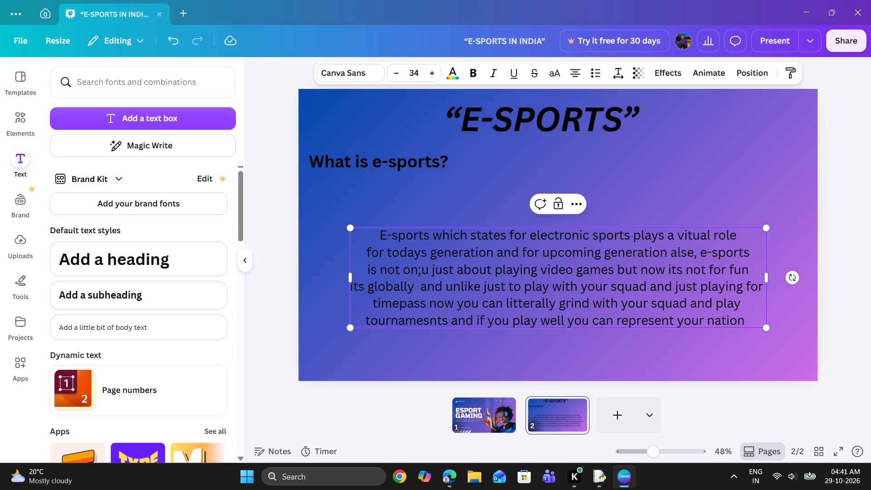
{"action": "type", "text": "onto"}
{"action": "key", "text": "space"}
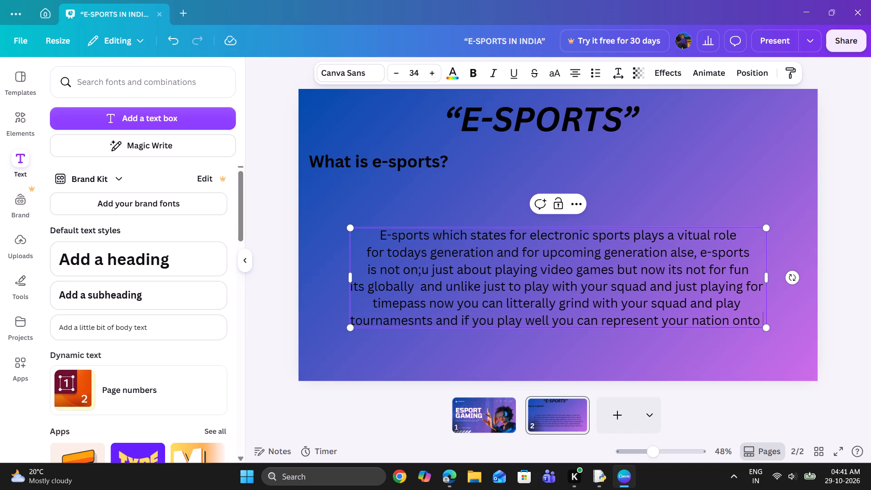
{"action": "type", "text": "go"}
{"action": "key", "text": "BackSpace"}
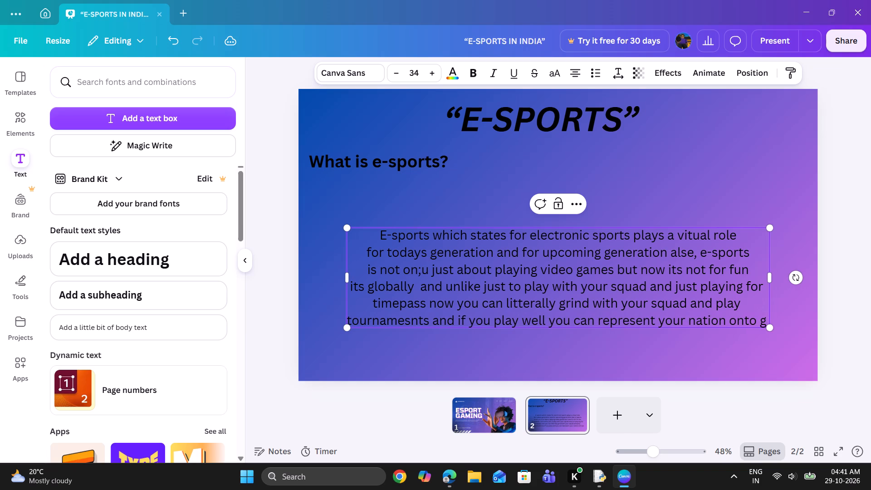
{"action": "type", "text": "loball levels it has many other care"}
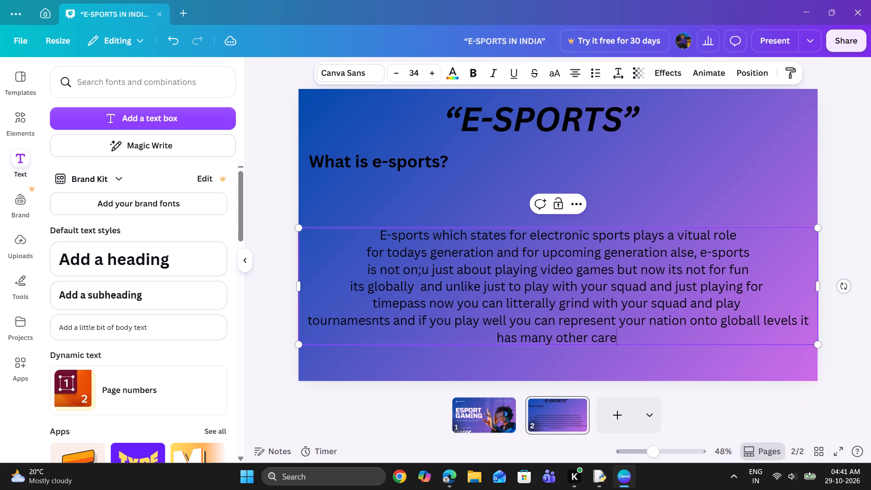
{"action": "type", "text": "er like"}
{"action": "key", "text": "space"}
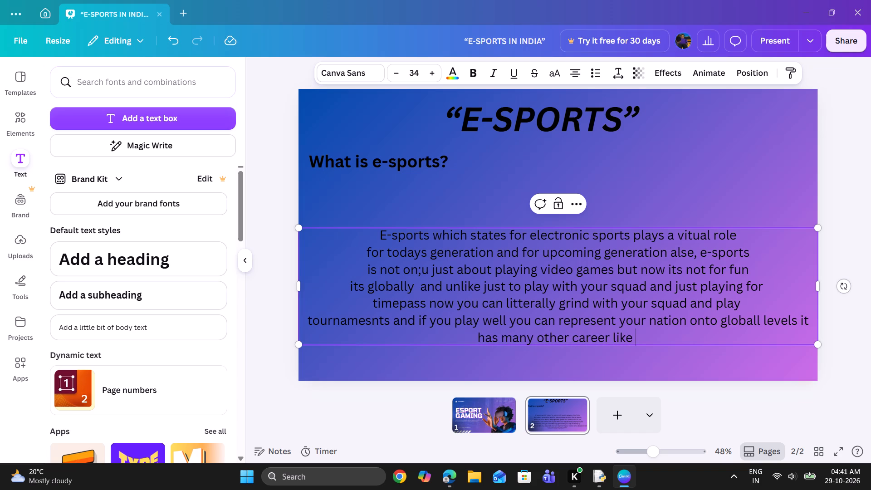
Finish the body paragraph with “content creator,live streamers etc.”.
{"action": "type", "text": "content"}
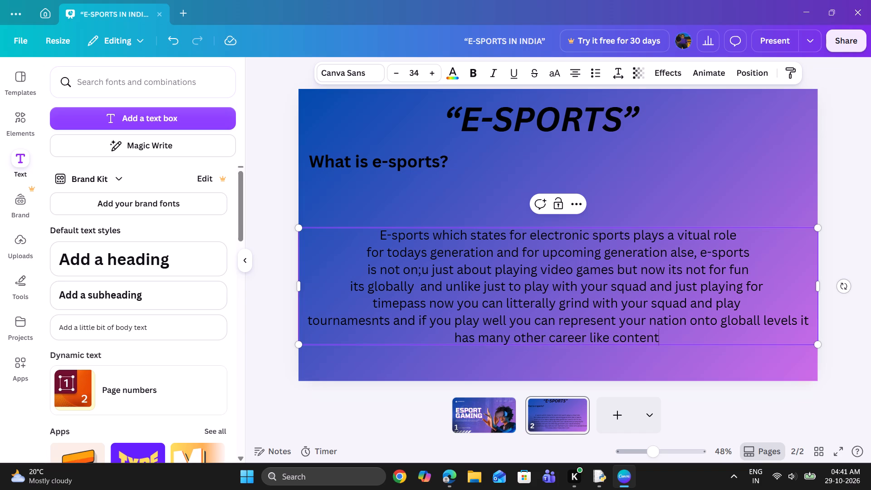
{"action": "key", "text": "space"}
{"action": "type", "text": "v"}
{"action": "key", "text": "BackSpace"}
{"action": "type", "text": "cre"}
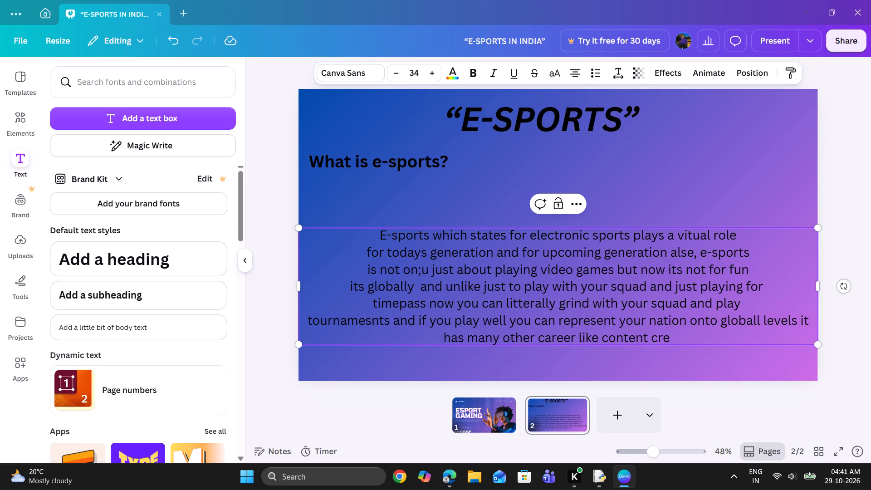
{"action": "type", "text": "ator"}
{"action": "key", "text": "space"}
{"action": "key", "text": "BackSpace"}
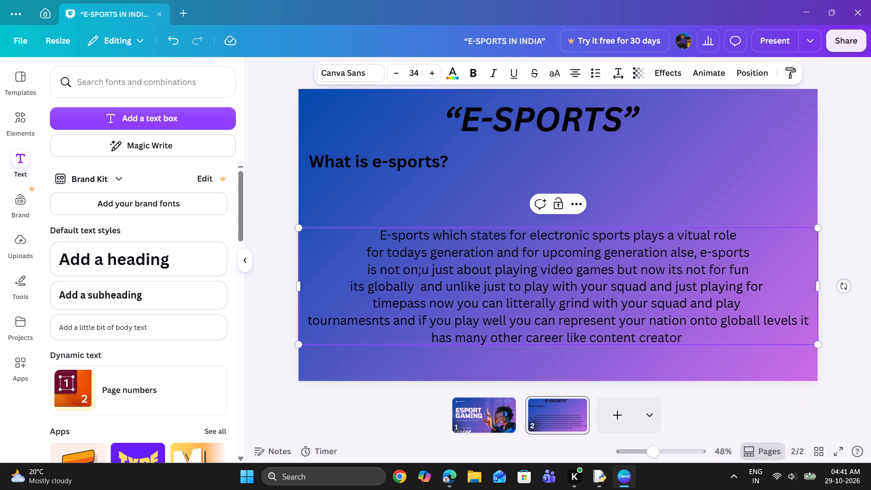
{"action": "type", "text": ",live streames"}
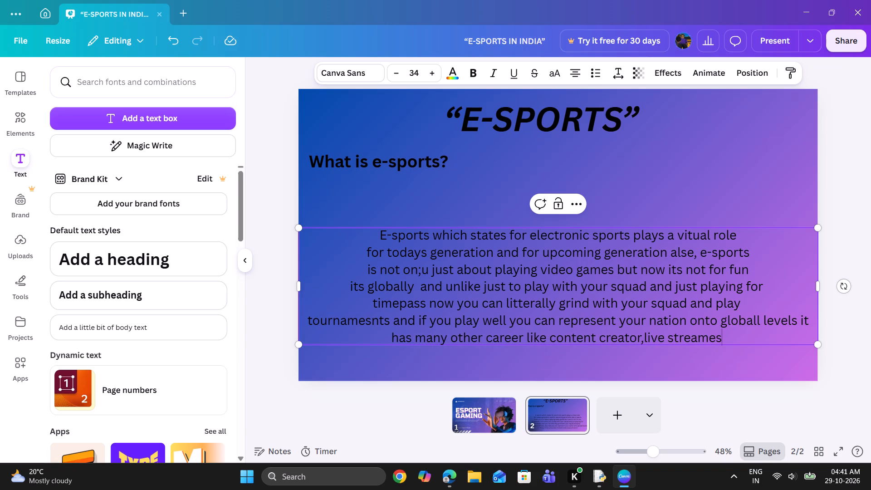
{"action": "key", "text": "BackSpace"}
{"action": "type", "text": "rs"}
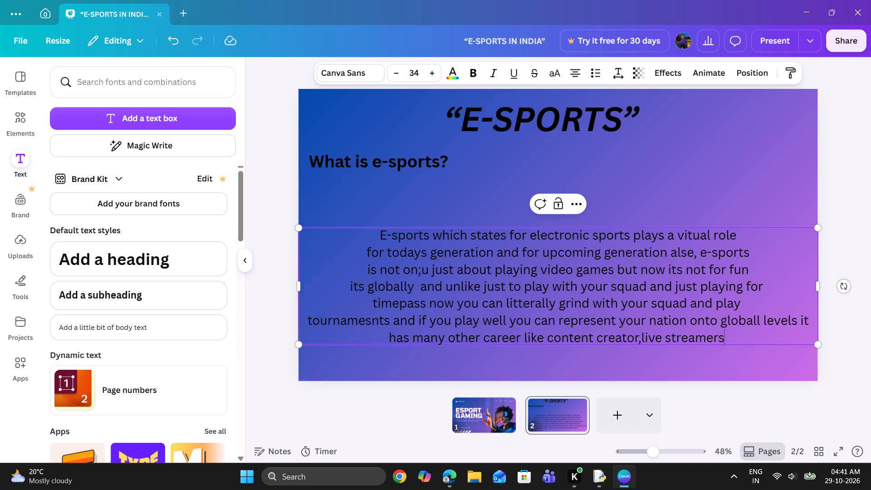
{"action": "type", "text": "et"}
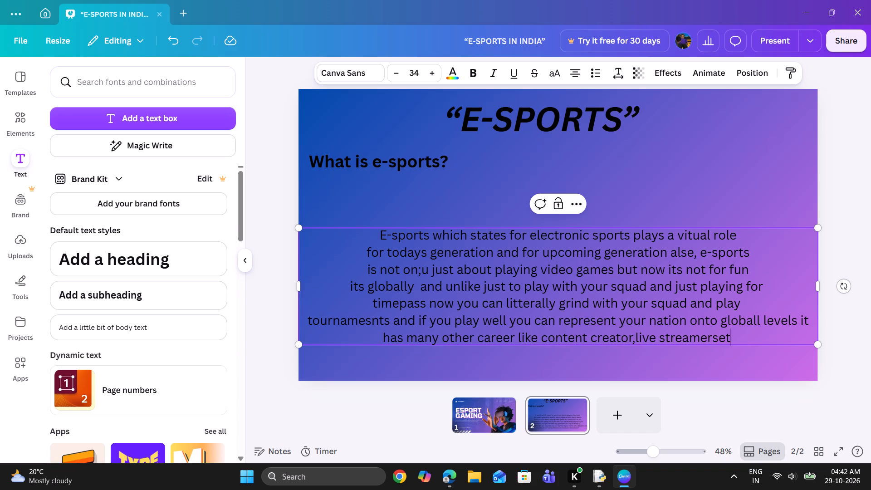
{"action": "key", "text": "BackSpace"}
{"action": "key", "text": "BackSpace"}
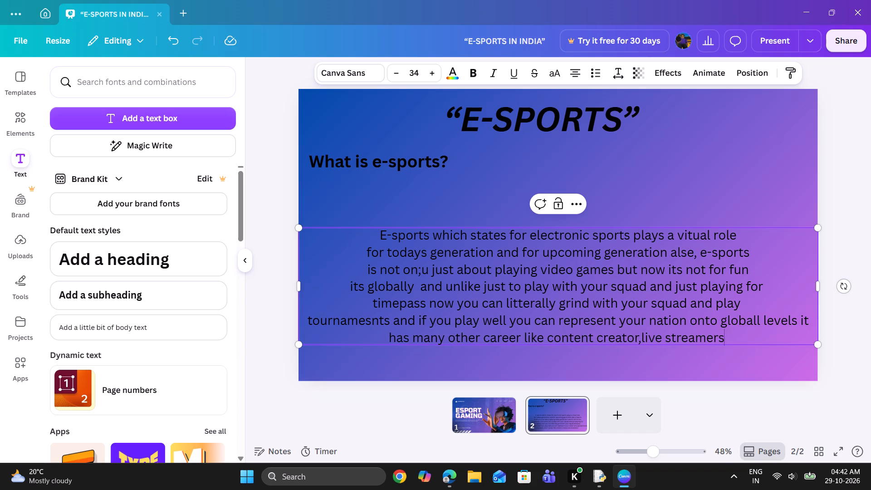
{"action": "key", "text": "space"}
{"action": "type", "text": "et"}
{"action": "type", "text": "c."}
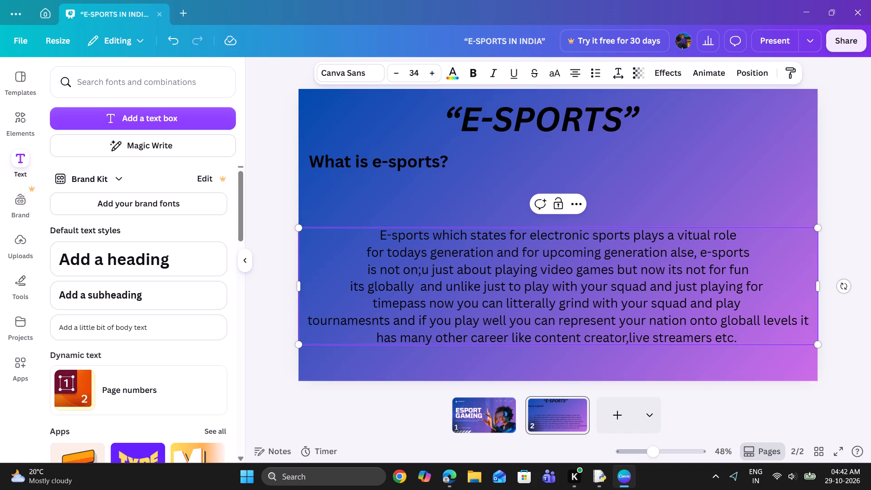
Move the body text box up to sit just beneath the “What is e-sports?” heading, centred on the page.
{"action": "left_click_drag", "start_coordinate": [485, 225], "coordinate": [480, 204]}
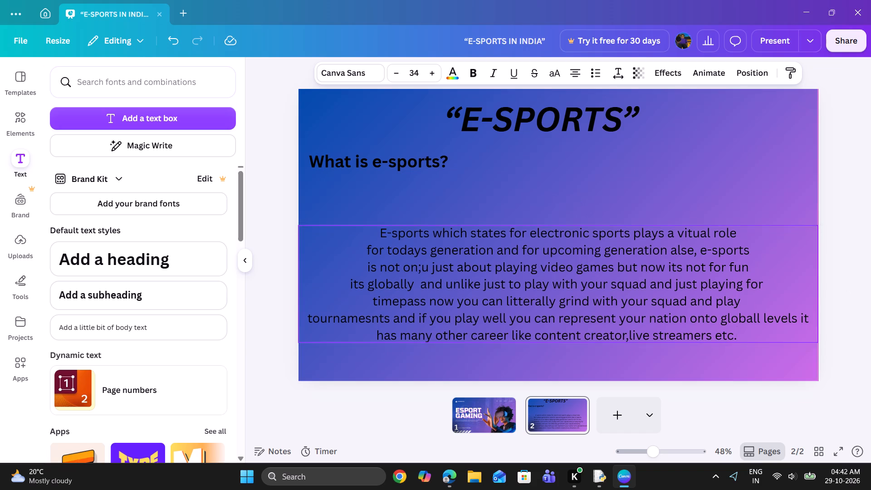
{"action": "left_click_drag", "start_coordinate": [480, 204], "coordinate": [488, 178]}
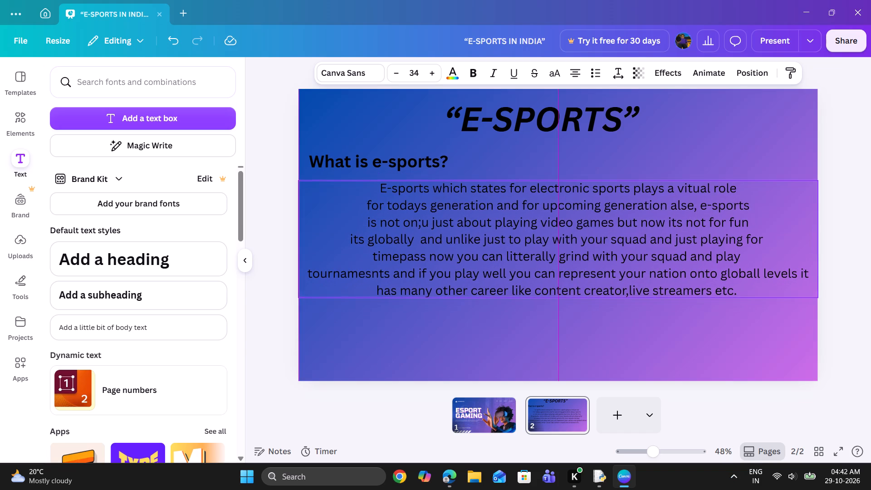
{"action": "left_click_drag", "start_coordinate": [488, 178], "coordinate": [487, 185]}
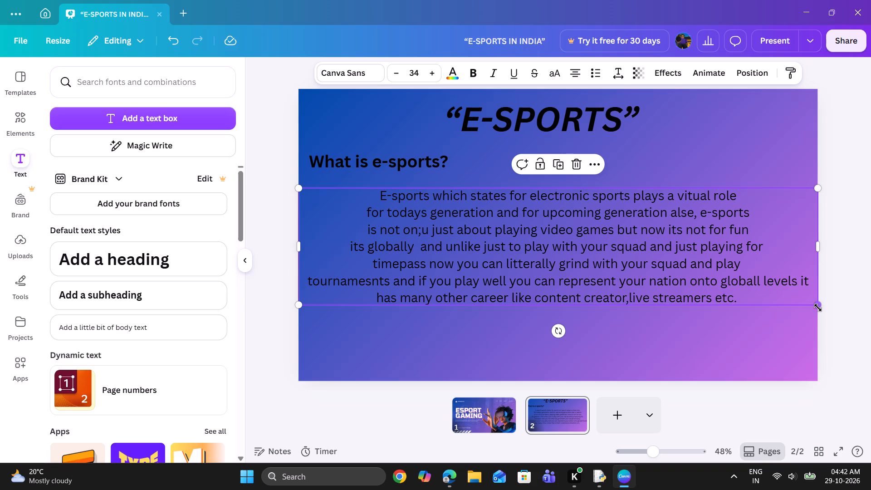
Scale the body text box from its corners to bring the font size to 35.4.
{"action": "left_click_drag", "start_coordinate": [818, 307], "coordinate": [833, 379]}
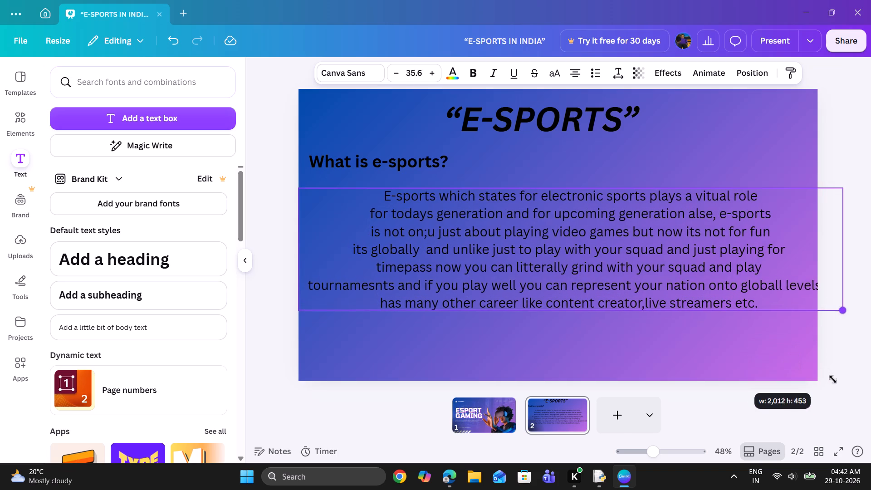
{"action": "left_click_drag", "start_coordinate": [833, 379], "coordinate": [842, 392]}
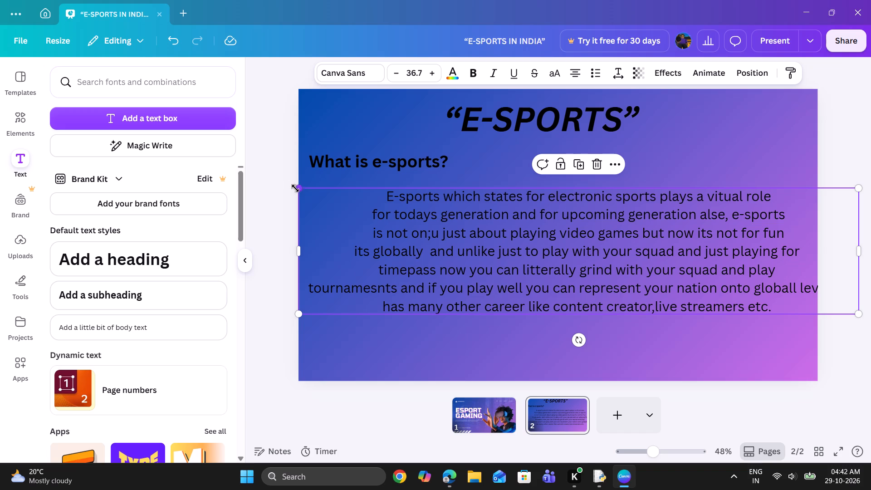
{"action": "left_click_drag", "start_coordinate": [296, 190], "coordinate": [229, 200]}
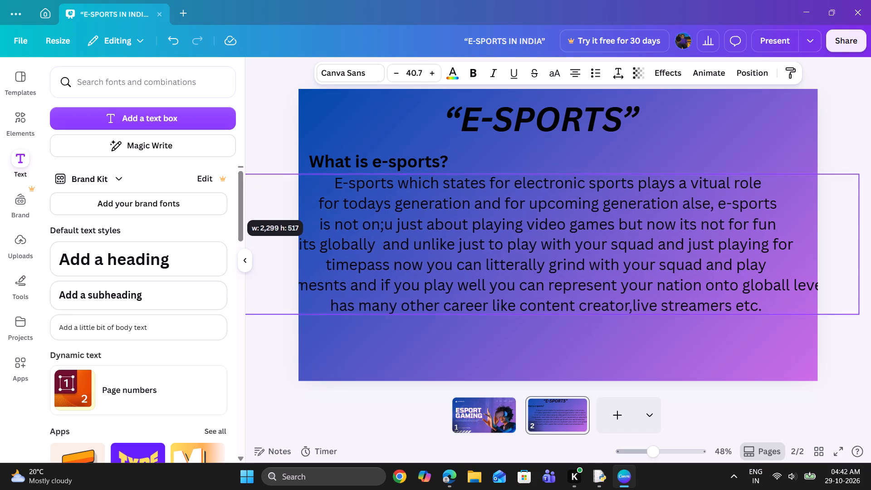
{"action": "left_click_drag", "start_coordinate": [229, 200], "coordinate": [266, 225]}
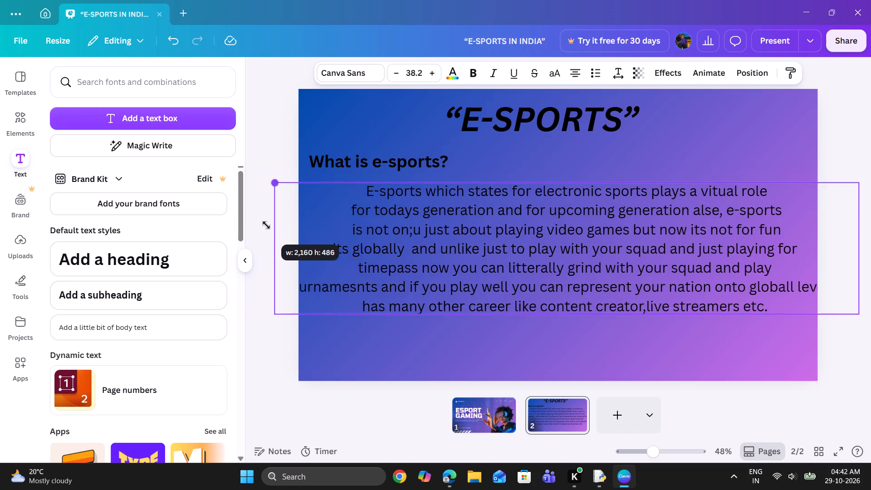
{"action": "left_click_drag", "start_coordinate": [266, 225], "coordinate": [305, 243]}
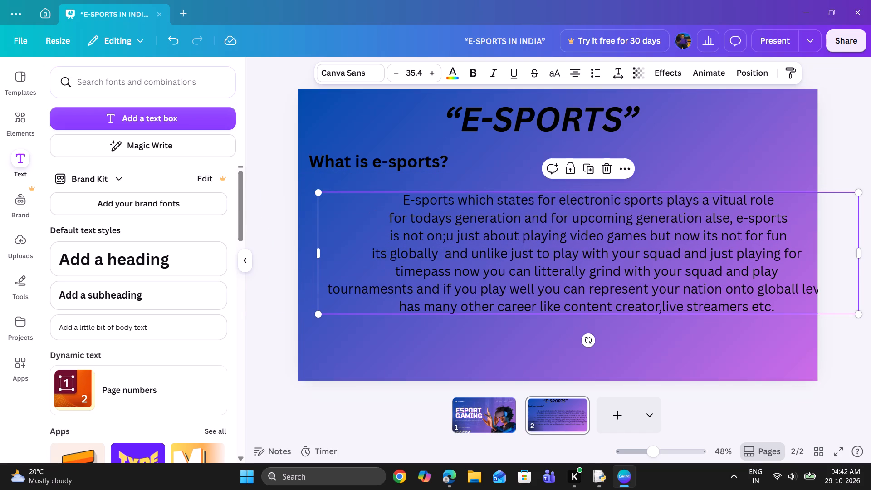
Adjust both sides of the body text box so it spans nearly the full page width without overflowing the page.
{"action": "left_click_drag", "start_coordinate": [318, 255], "coordinate": [303, 258]}
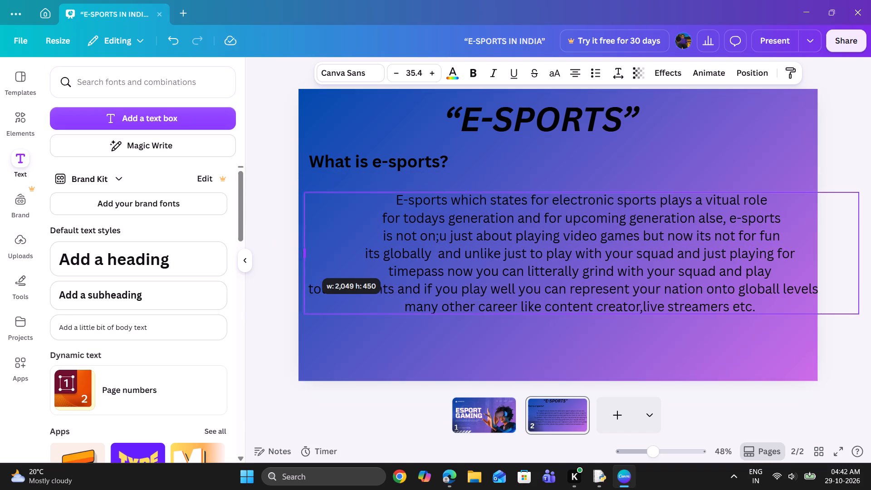
{"action": "left_click_drag", "start_coordinate": [303, 258], "coordinate": [298, 259]}
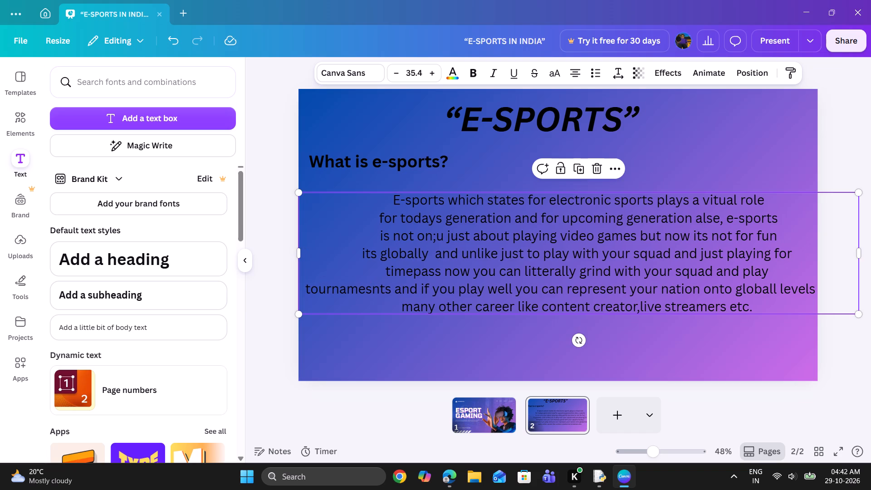
{"action": "left_click_drag", "start_coordinate": [862, 255], "coordinate": [802, 260]}
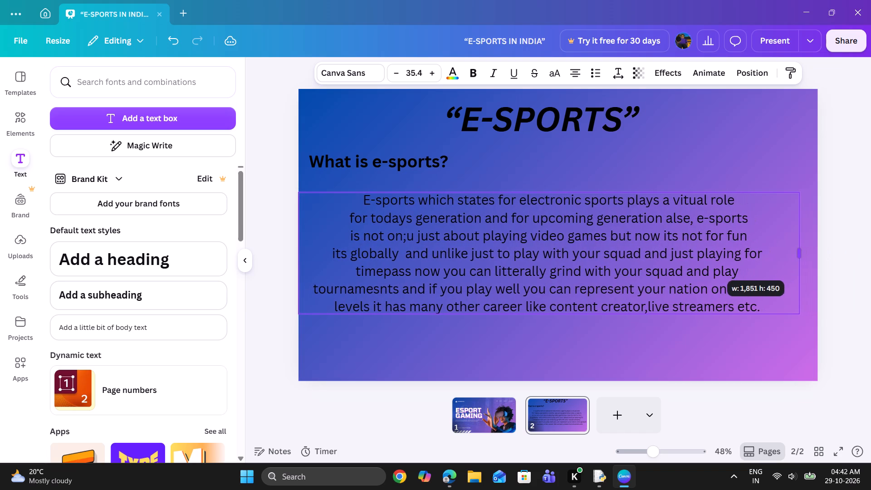
{"action": "left_click_drag", "start_coordinate": [802, 260], "coordinate": [755, 264]}
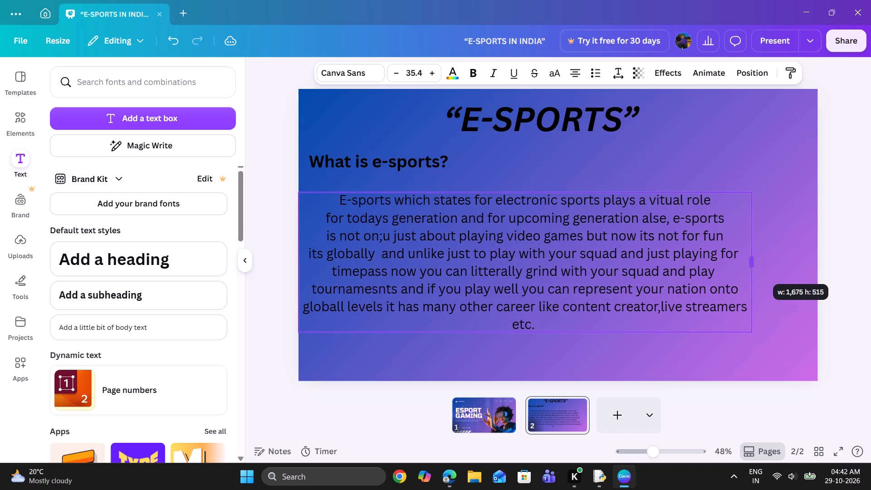
{"action": "left_click_drag", "start_coordinate": [755, 264], "coordinate": [807, 269]}
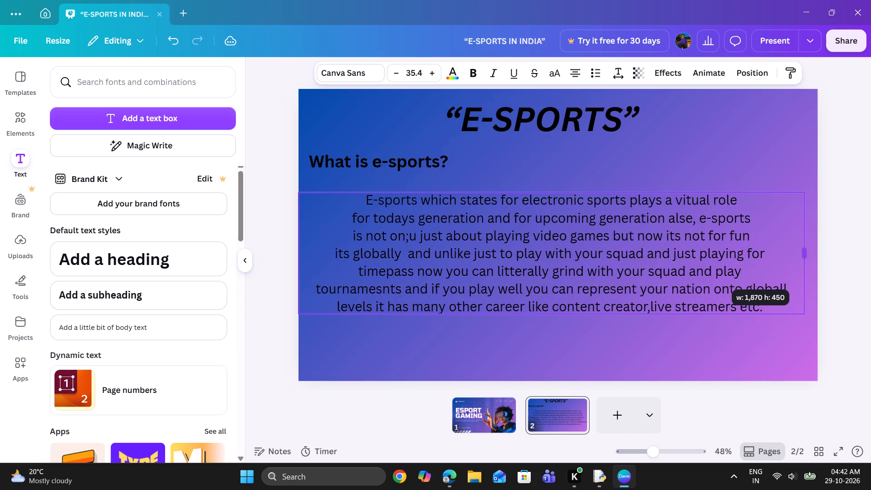
{"action": "left_click_drag", "start_coordinate": [807, 269], "coordinate": [816, 271]}
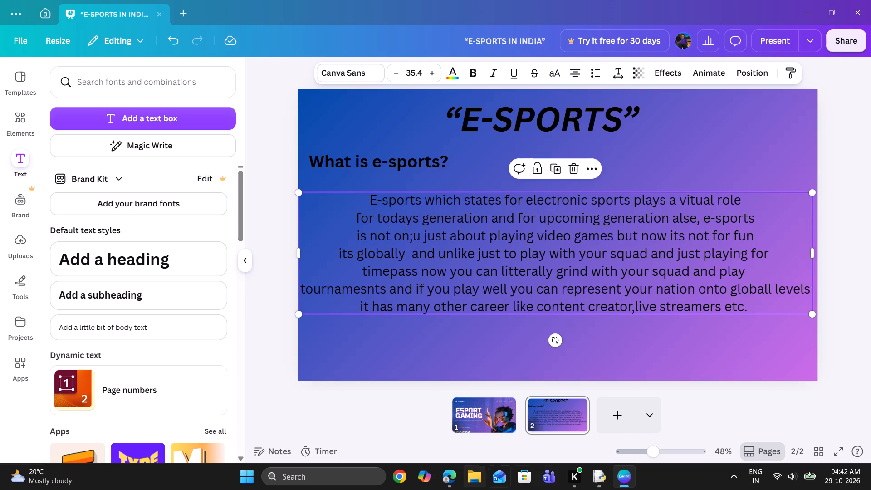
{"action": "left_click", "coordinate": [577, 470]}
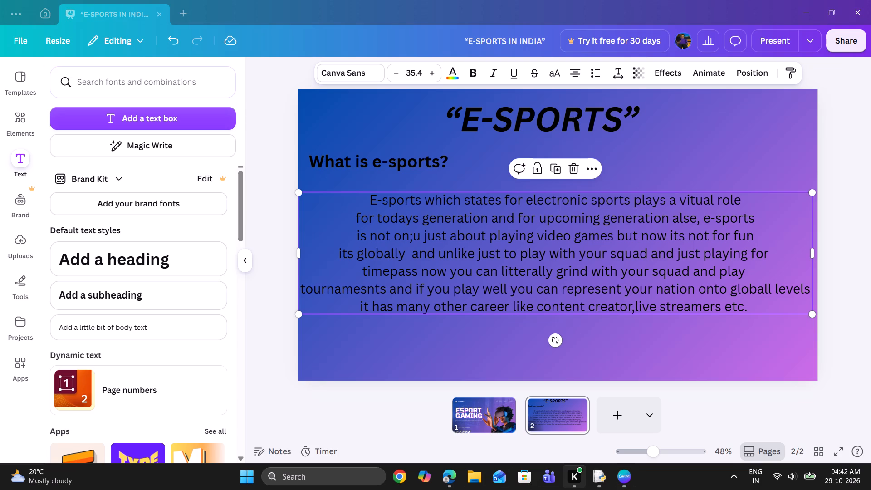
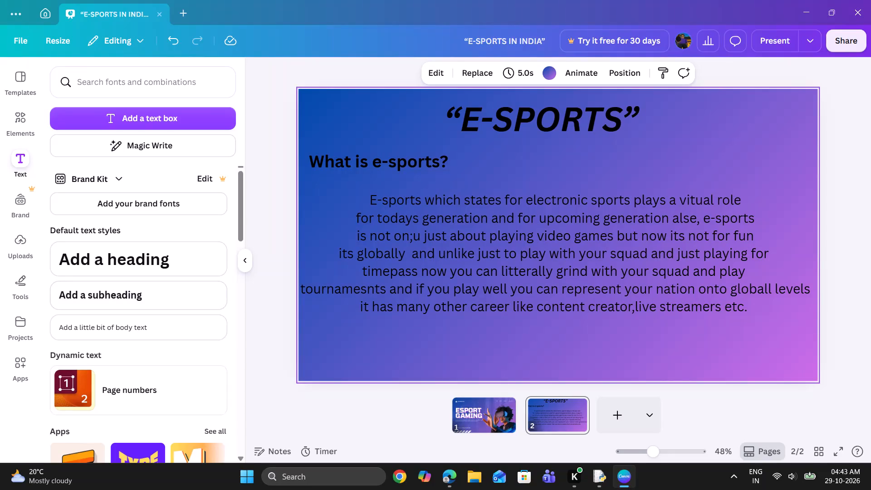
Add automatic page numbers to all pages of the presentation.
{"action": "left_click", "coordinate": [142, 385]}
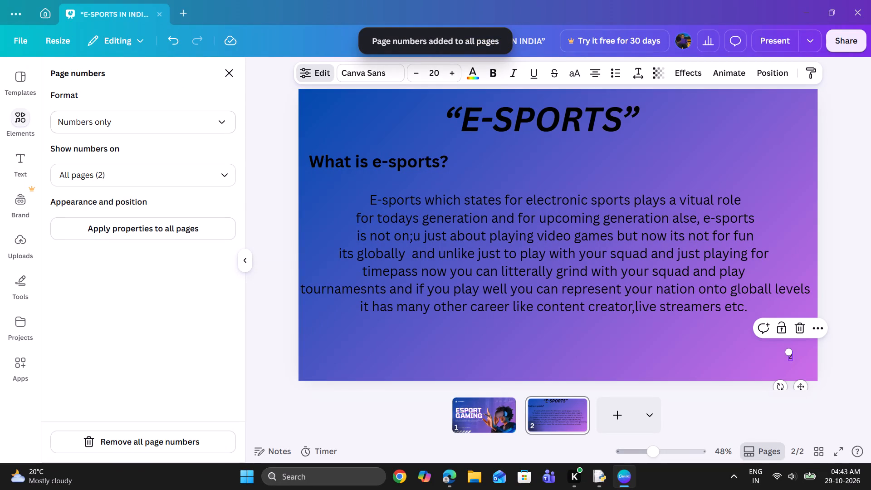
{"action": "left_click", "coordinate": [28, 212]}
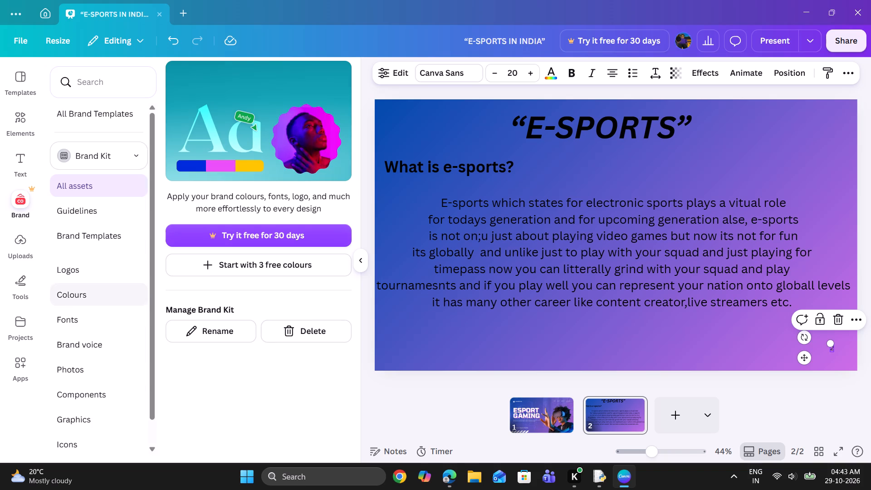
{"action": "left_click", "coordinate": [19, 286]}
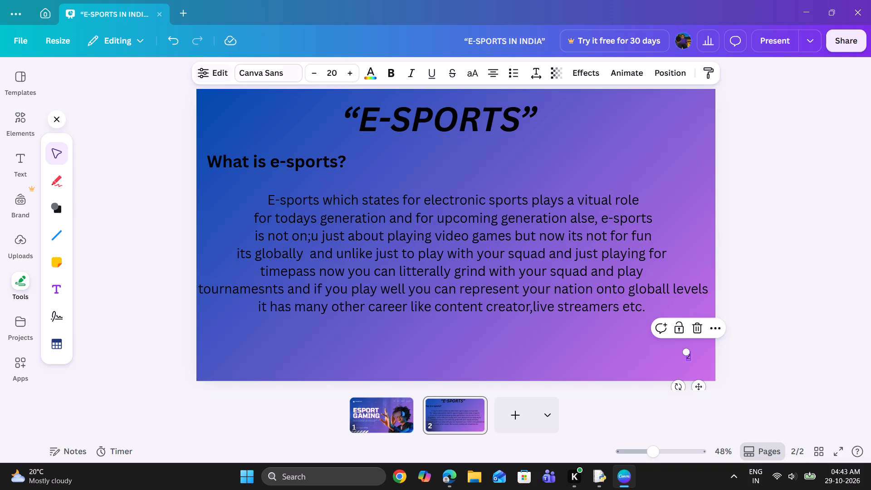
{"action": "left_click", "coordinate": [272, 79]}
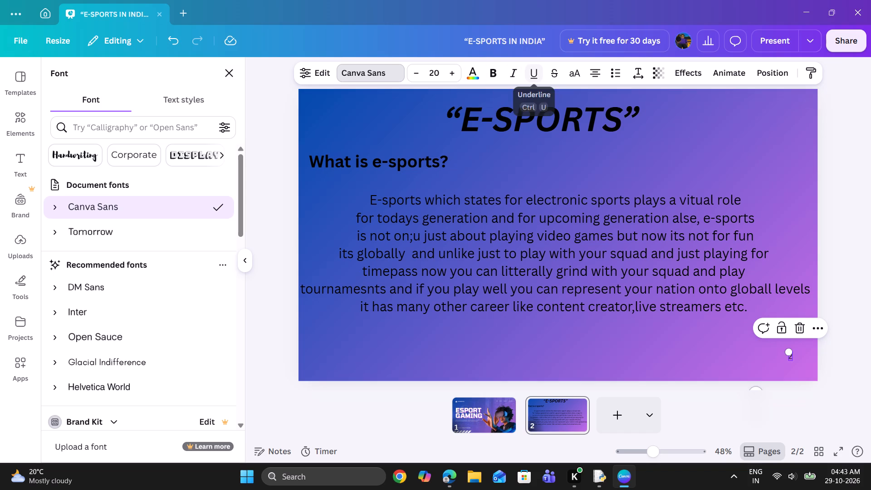
Left-align the page number on page 2 and format it as a bulleted list item.
{"action": "left_click", "coordinate": [592, 75]}
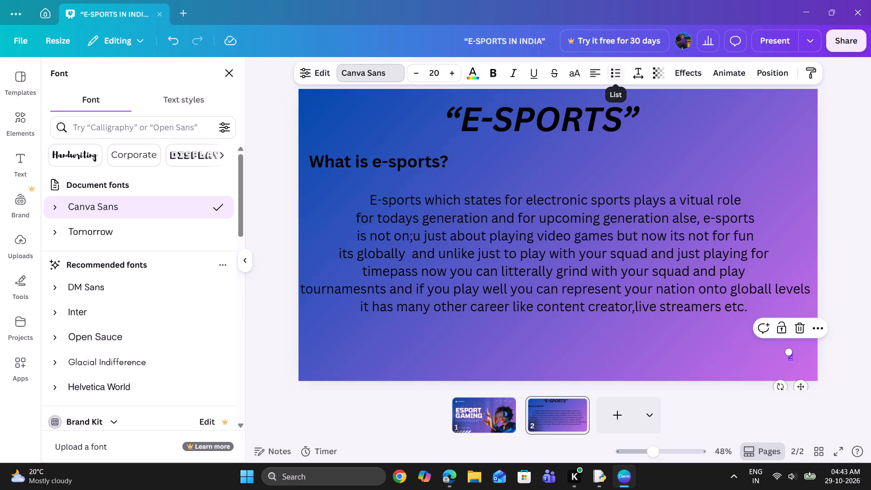
{"action": "left_click", "coordinate": [612, 74]}
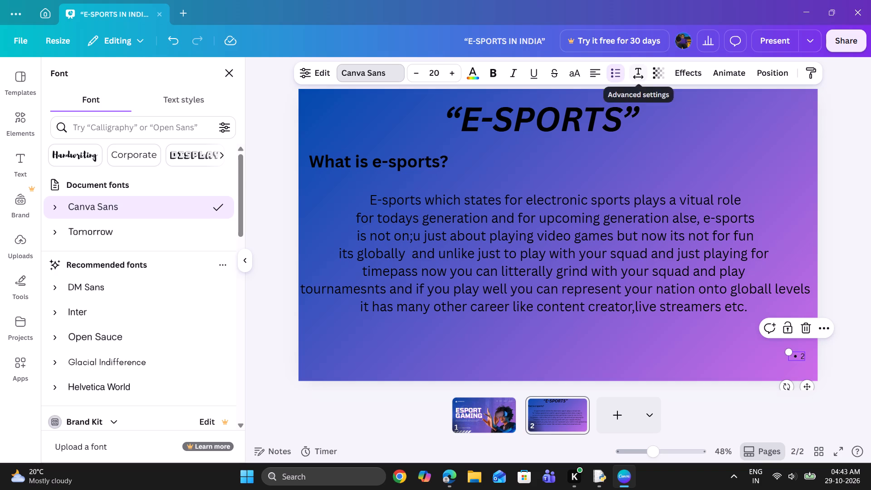
{"action": "left_click", "coordinate": [641, 74]}
{"action": "left_click", "coordinate": [659, 74]}
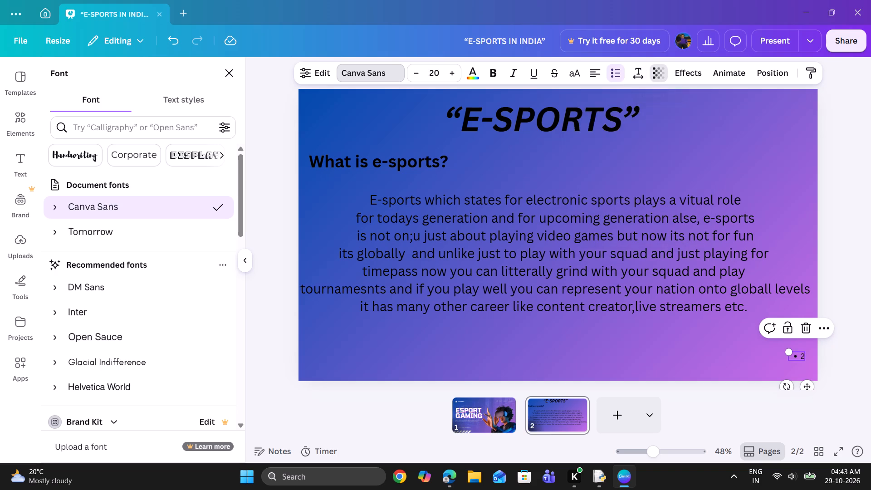
Try the Outline and Background text effects on the page number, settling on Splice.
{"action": "left_click", "coordinate": [680, 79]}
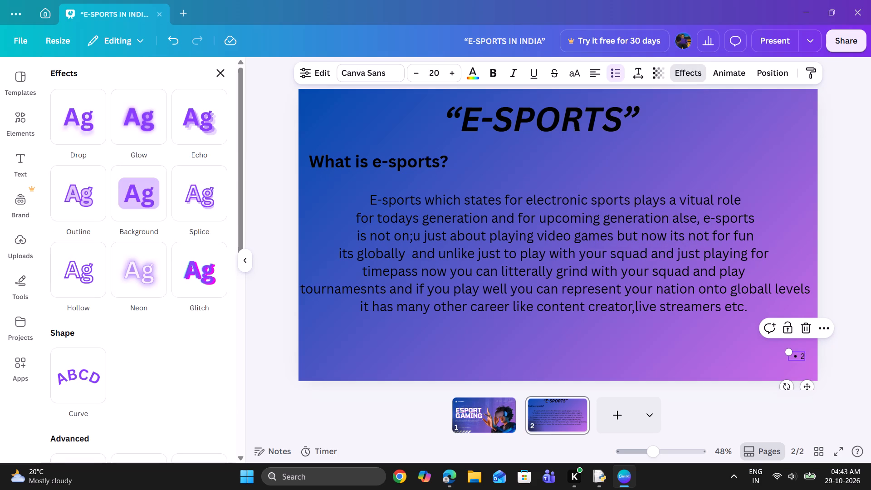
{"action": "left_click", "coordinate": [103, 205]}
{"action": "left_click", "coordinate": [132, 204]}
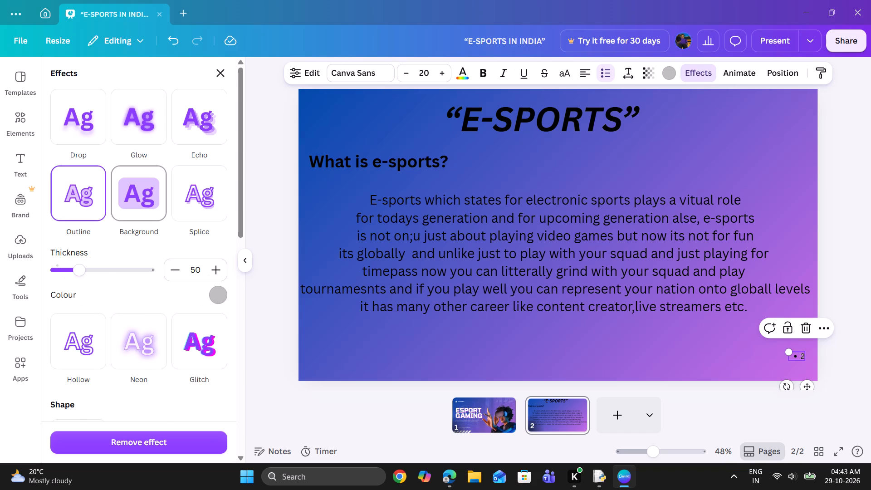
{"action": "left_click", "coordinate": [191, 203]}
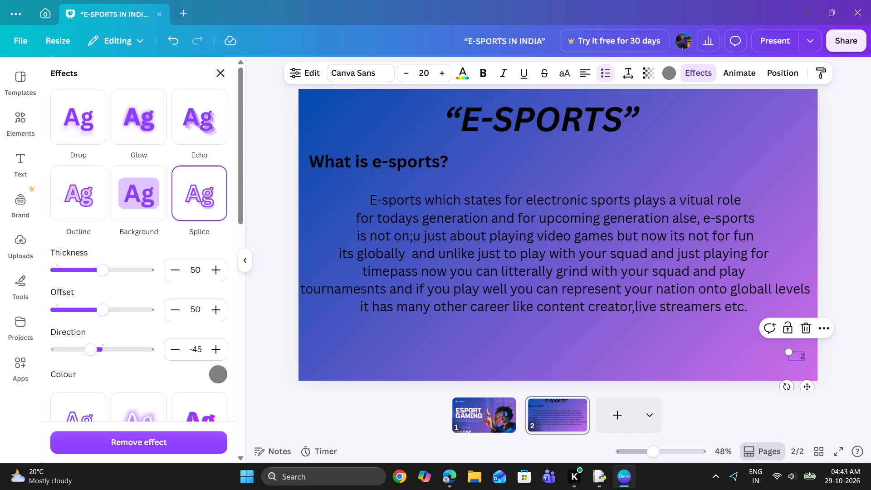
Select the body paragraph's text box beneath the “What is e-sports?” heading.
{"action": "left_click", "coordinate": [485, 227]}
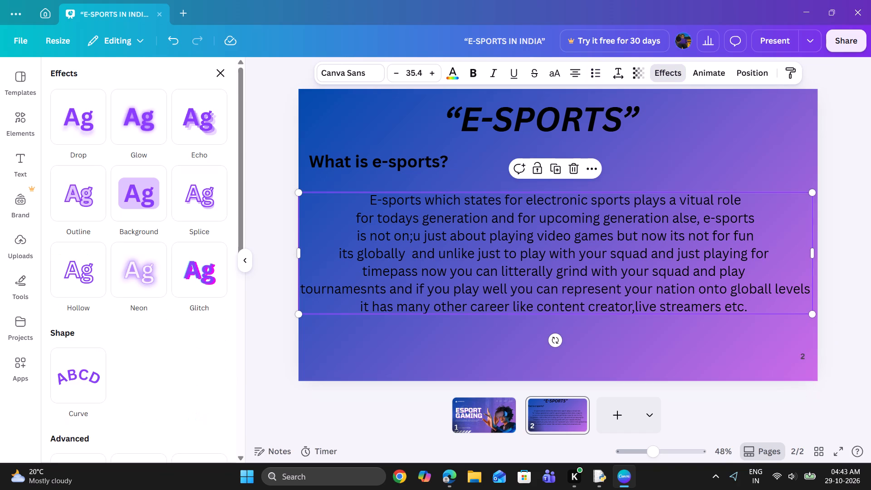